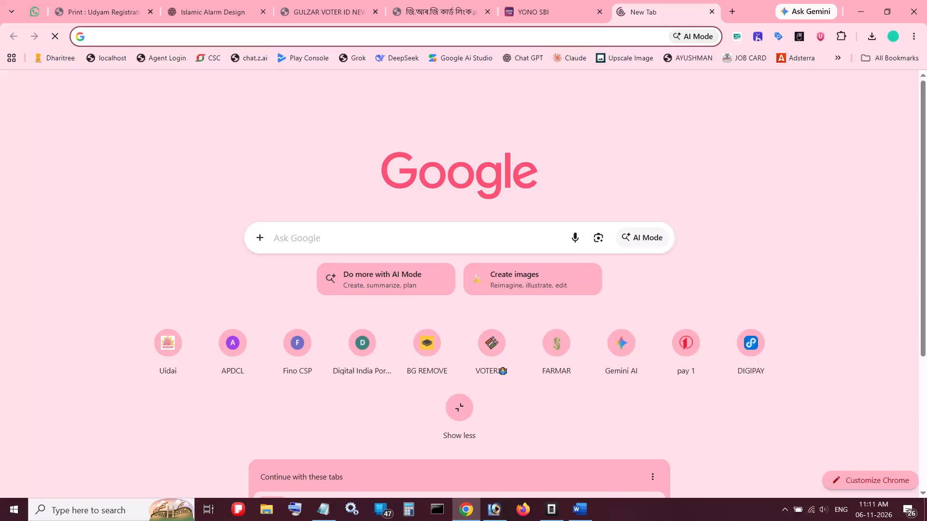
Search the web for google docs and create a new blank document.
click(349, 235)
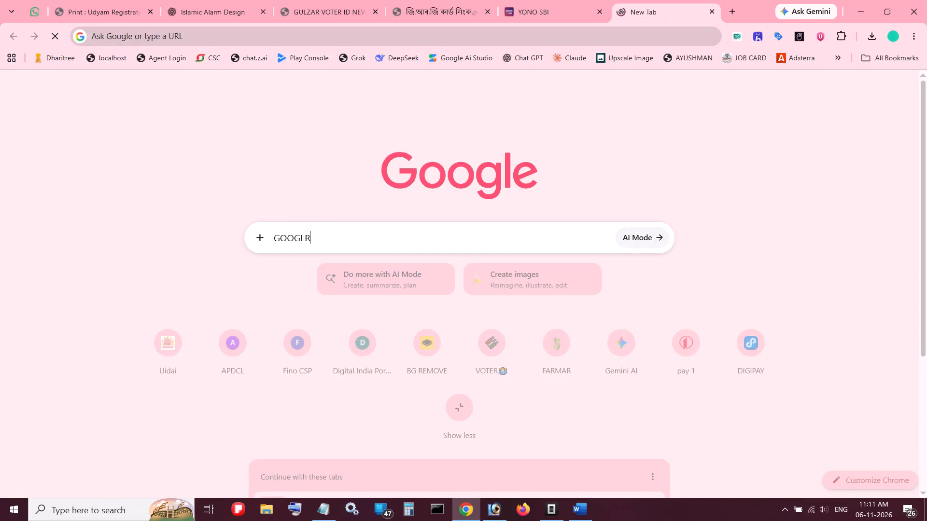
key(d)
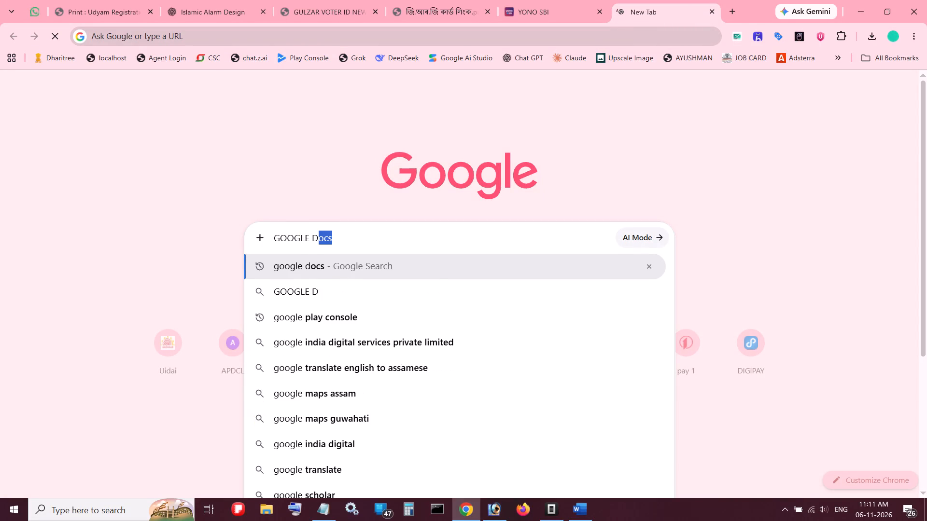
key(Return)
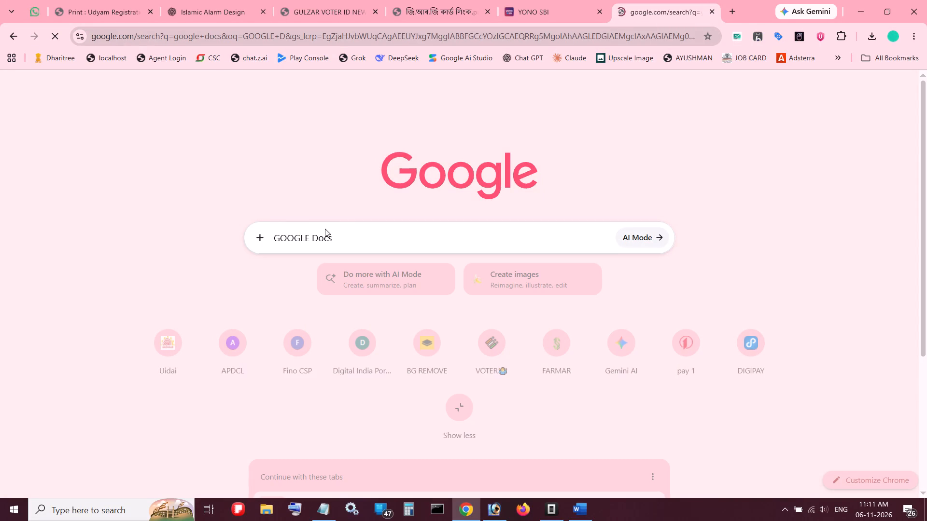
click(232, 197)
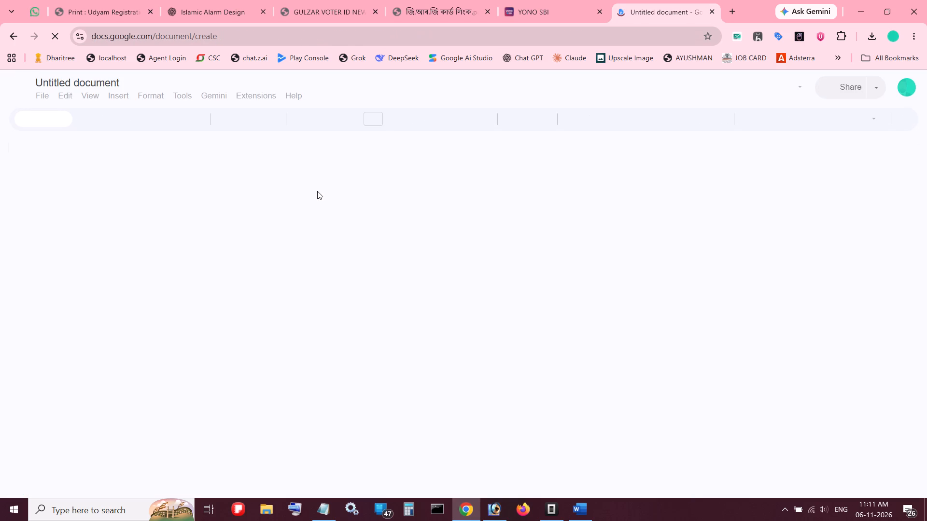
click(340, 221)
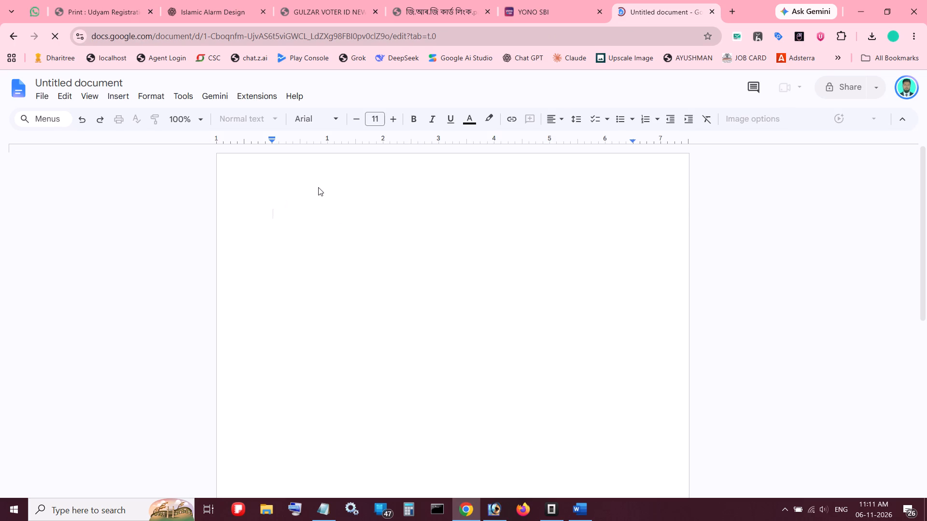
click(324, 215)
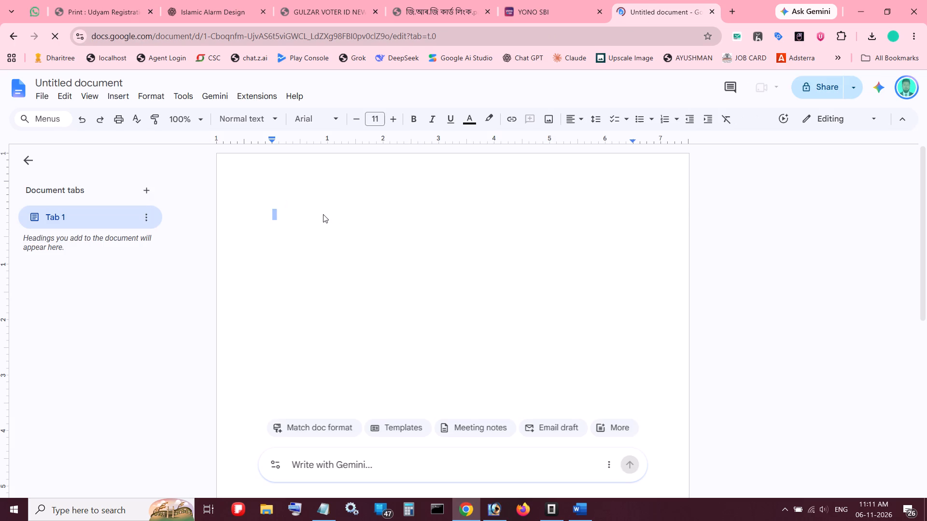
click(305, 216)
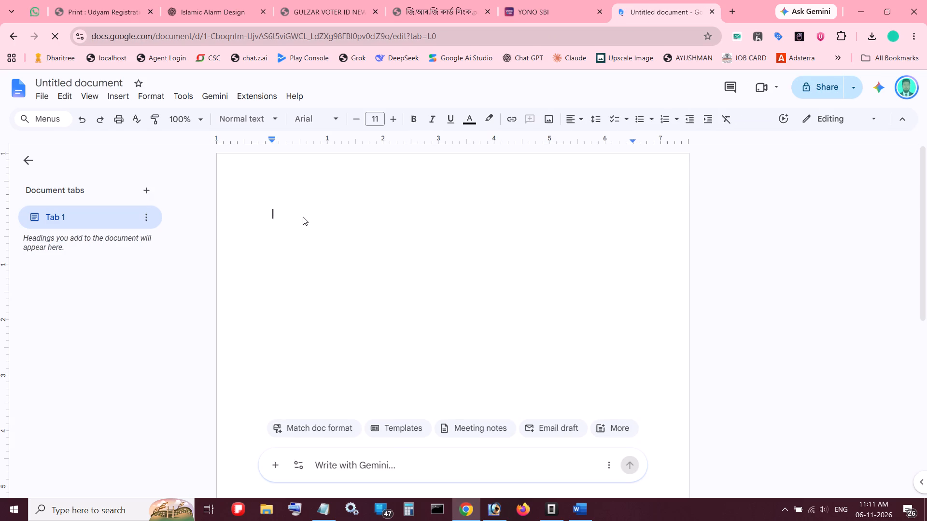
Set the whole document's paper size to A4 (8.27" x 11.69").
click(46, 96)
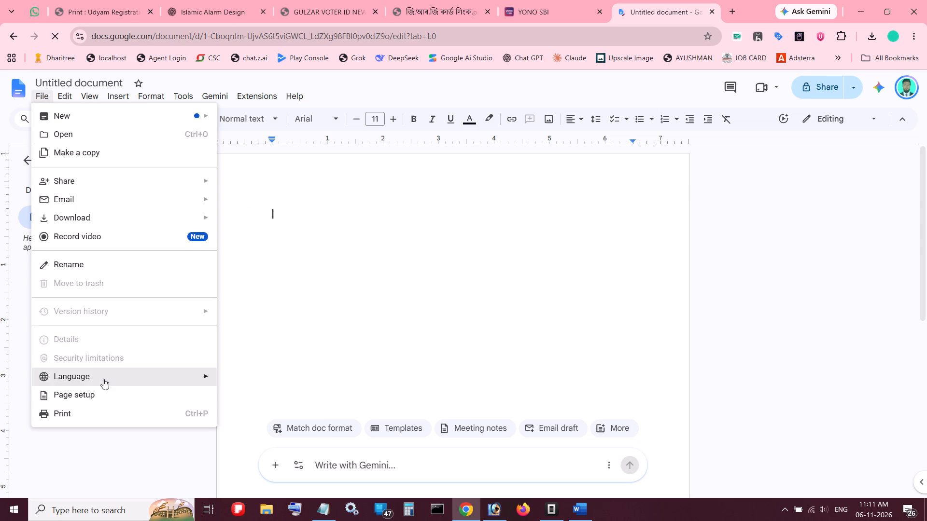
click(96, 389)
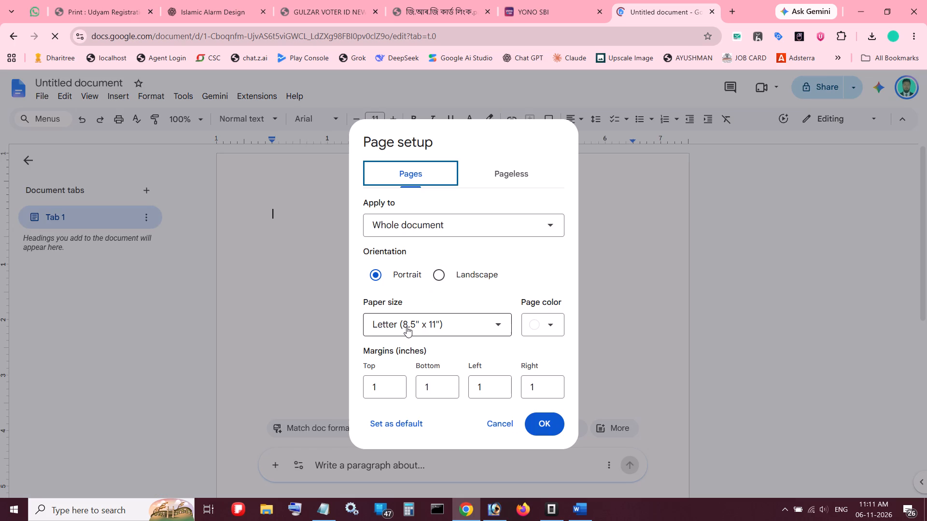
click(407, 327)
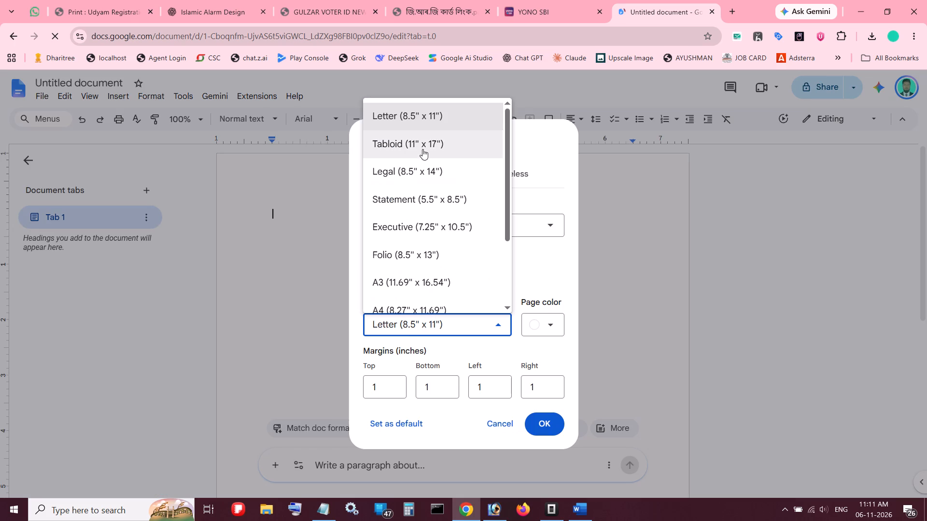
scroll(438, 241, down, 1)
click(418, 255)
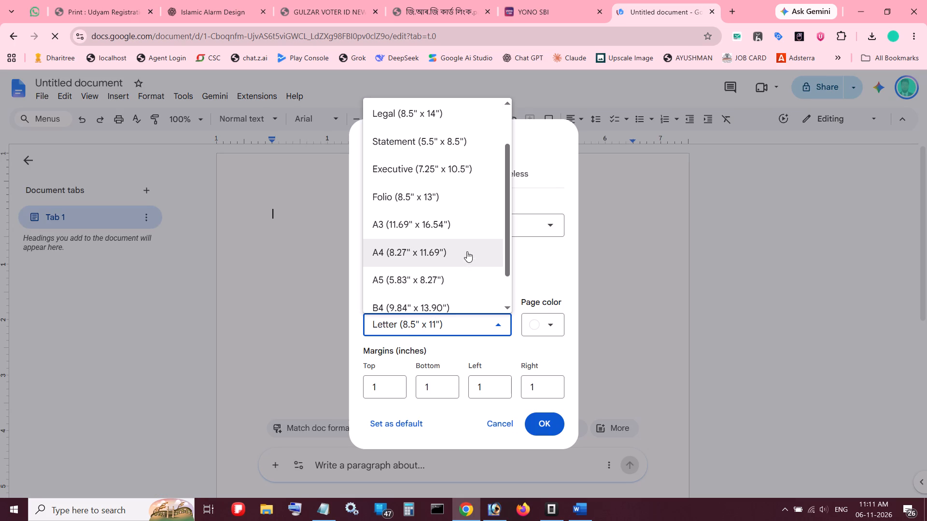
click(547, 420)
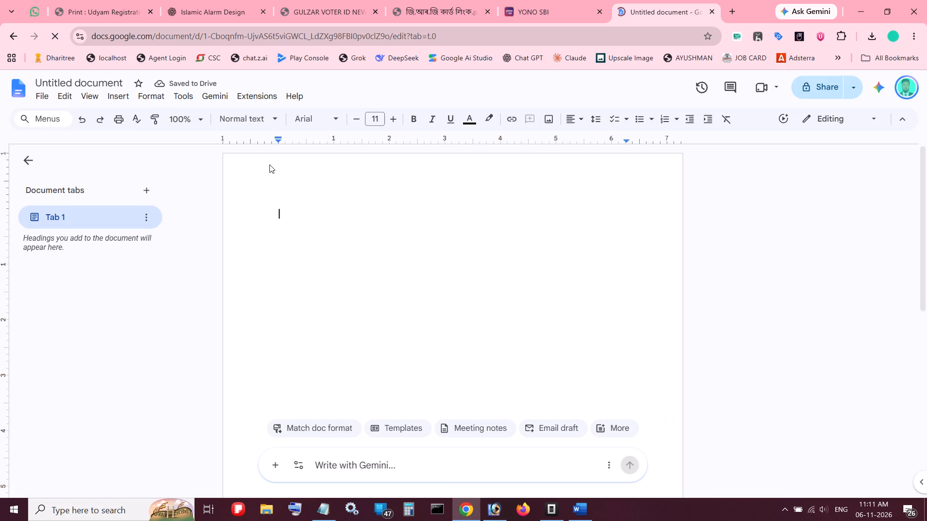
Set the page's top, bottom and right margins to 0.5 inches.
click(39, 99)
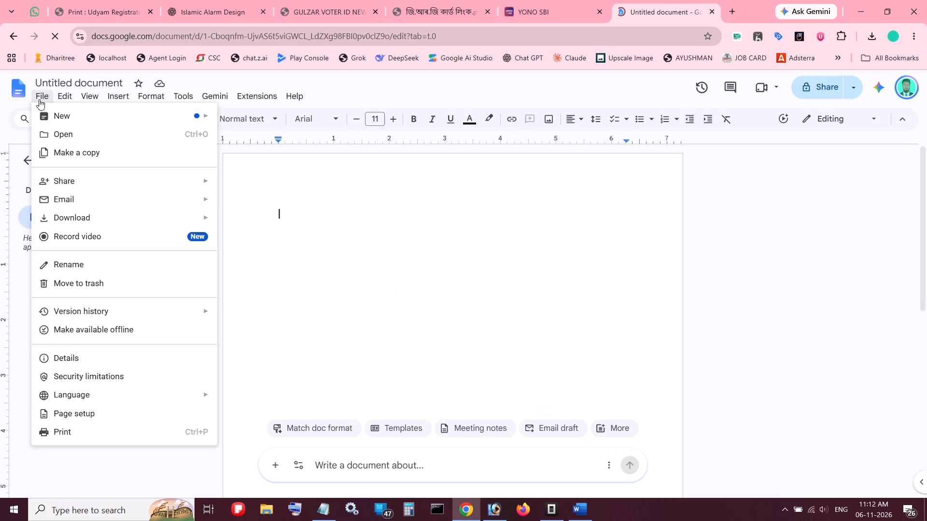
click(103, 411)
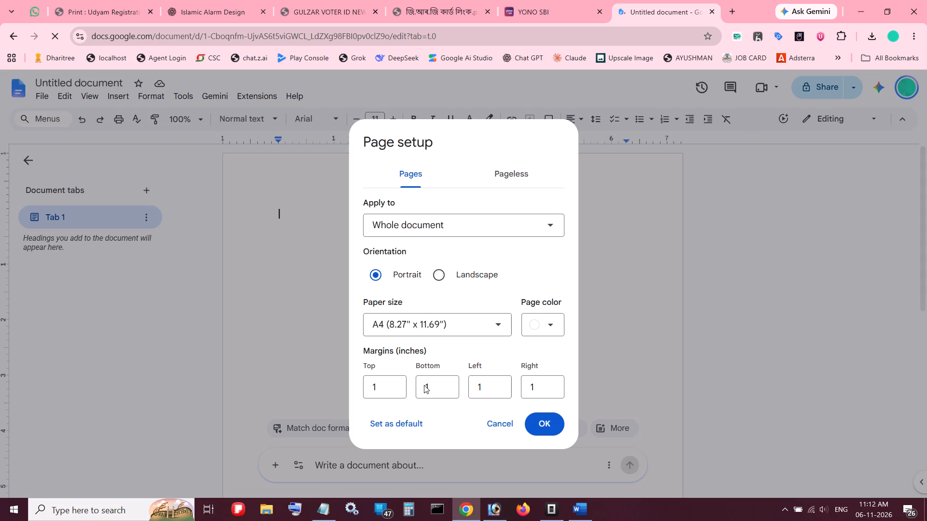
drag(385, 384, 363, 388)
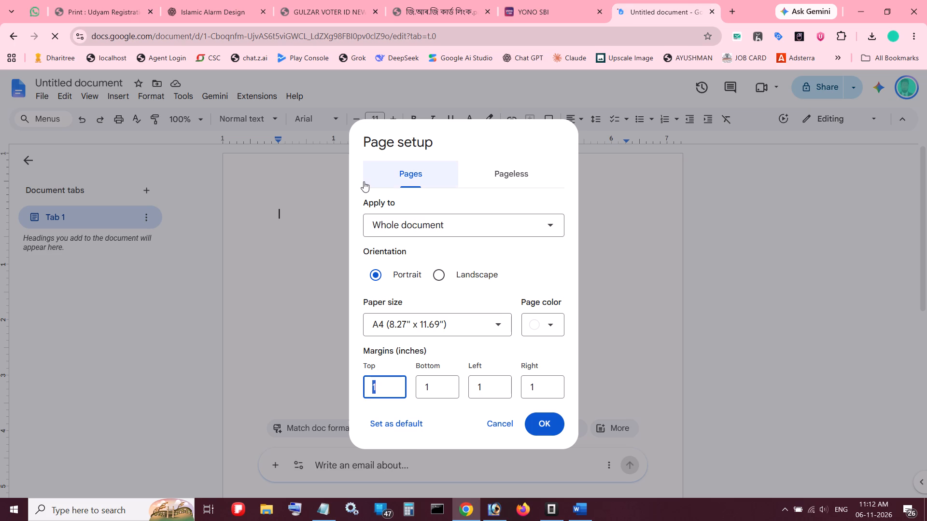
drag(435, 383, 421, 387)
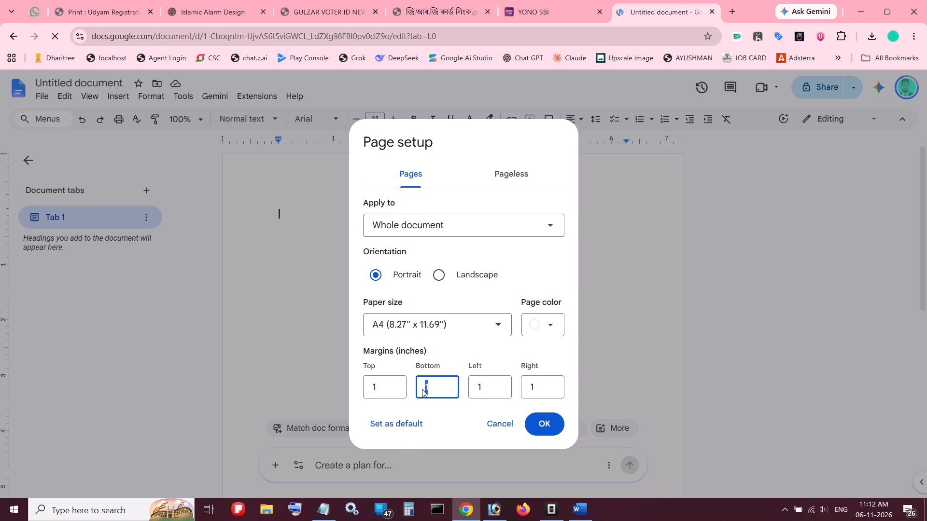
click(395, 381)
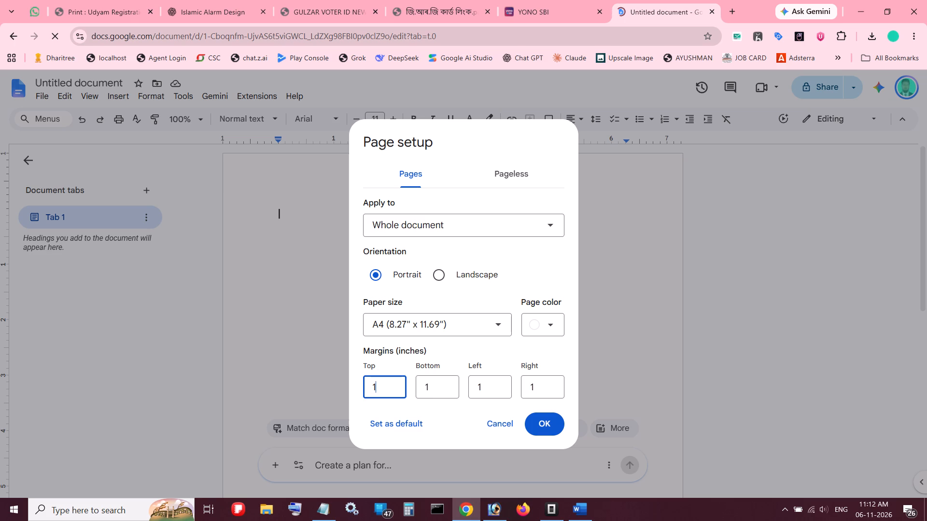
drag(380, 386, 361, 388)
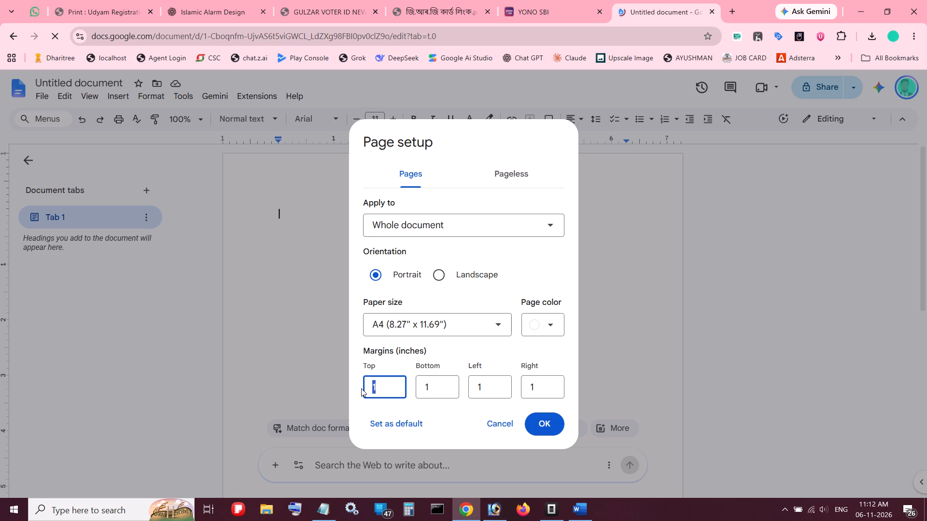
text(0.5)
click(441, 383)
drag(439, 387, 416, 390)
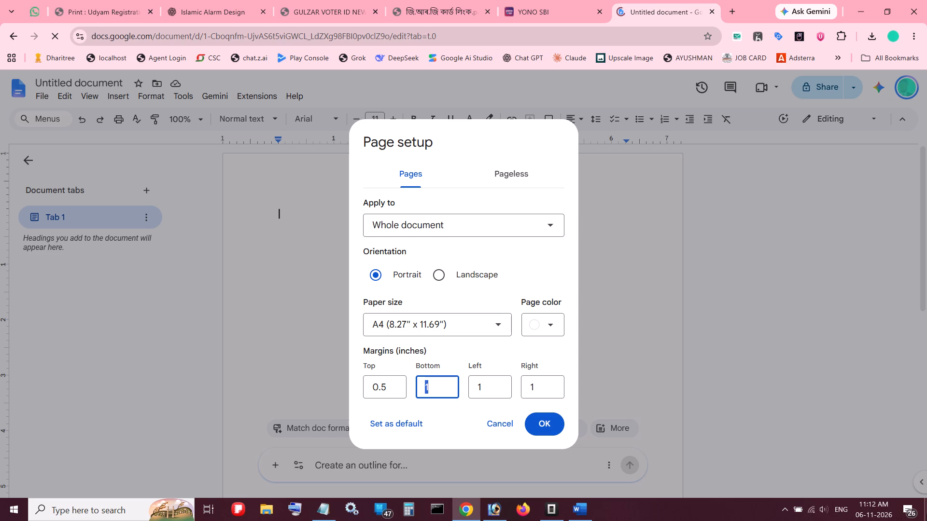
text(0.5)
drag(539, 384, 518, 386)
key(0)
key(period)
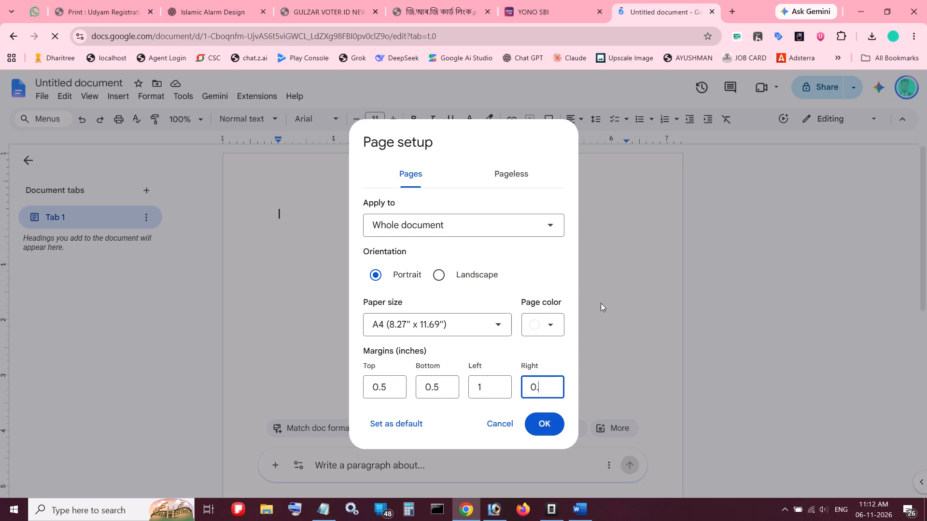
key(5)
click(538, 422)
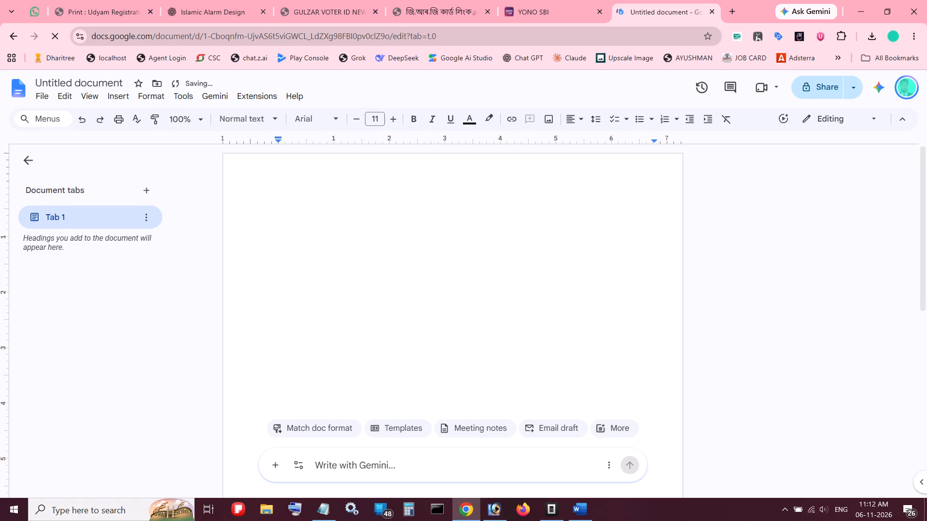
Paste the copied Assamese ration card transfer application into the blank document and check its layout.
key(ctrl+v)
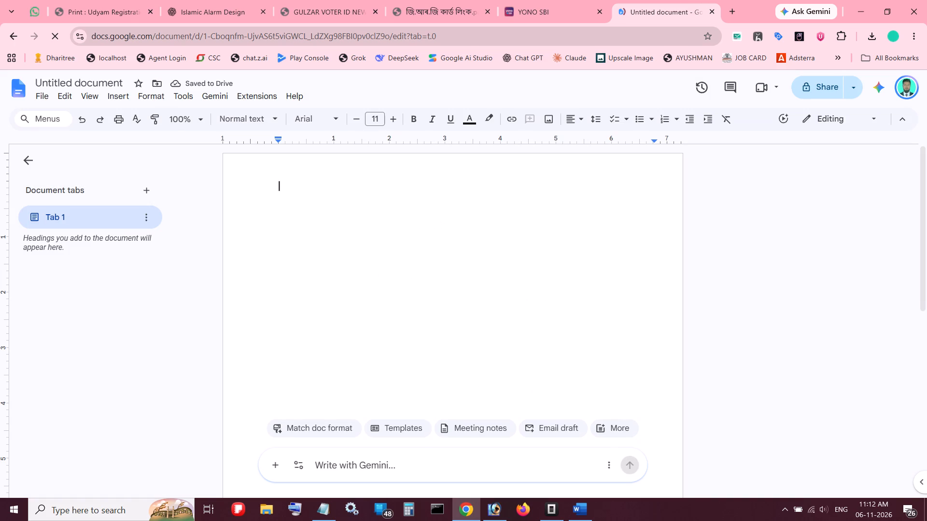
scroll(469, 352, up, 4)
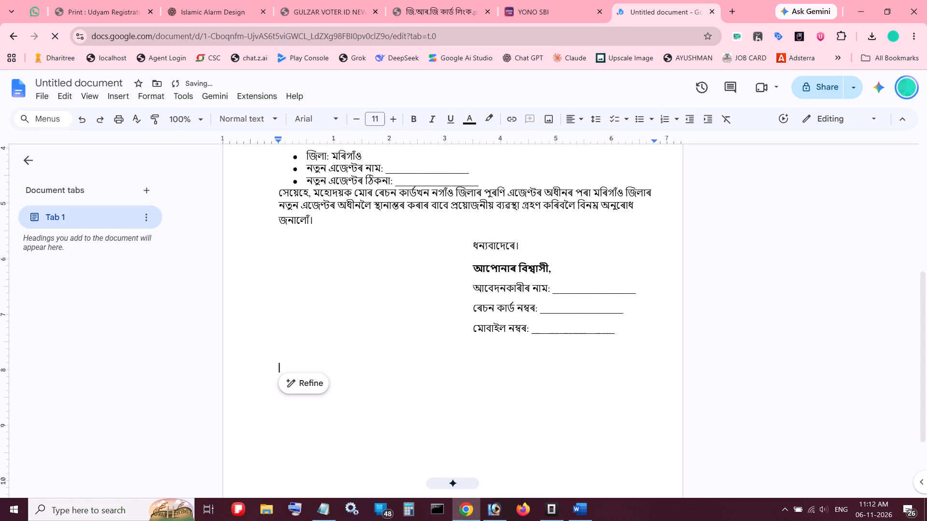
scroll(428, 337, up, 4)
scroll(425, 323, down, 5)
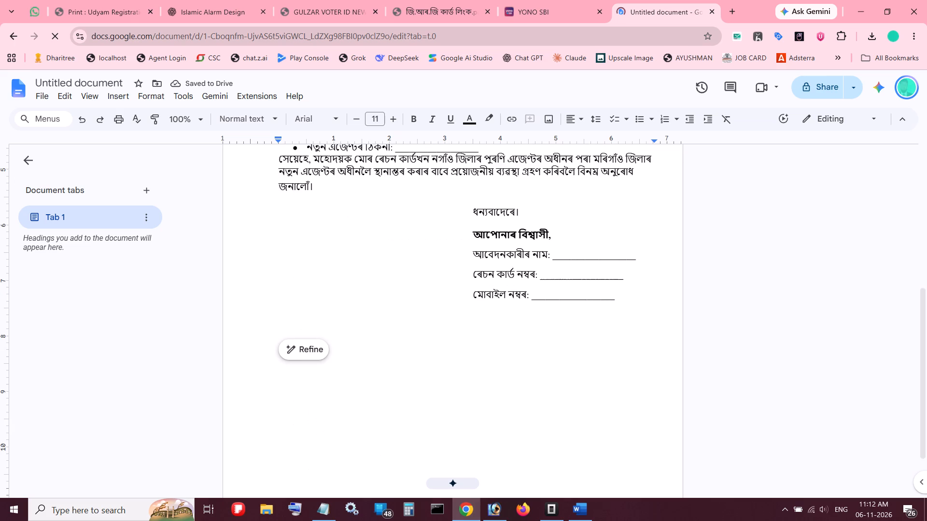
scroll(427, 324, down, 5)
scroll(427, 325, up, 9)
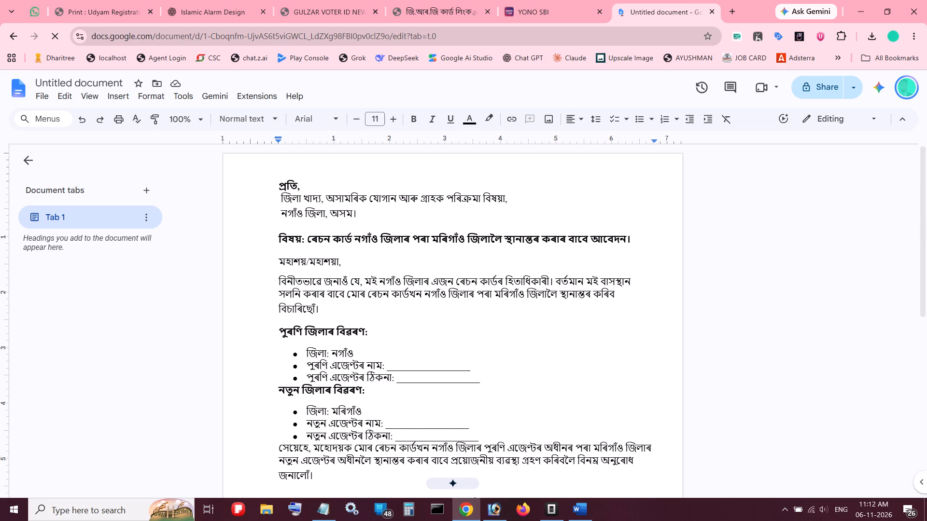
Change the font of the entire letter to Noto Serif Bengali with Normal weight.
key(ctrl+a)
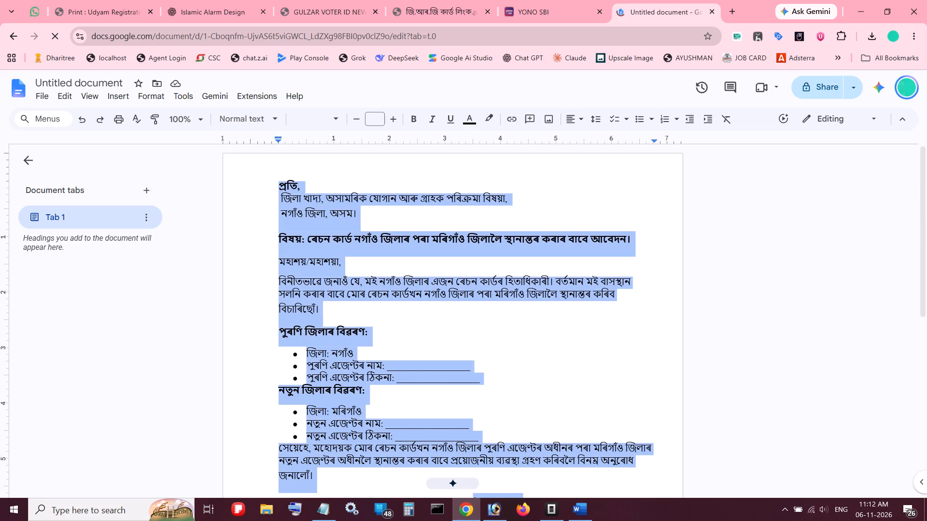
click(264, 119)
click(304, 122)
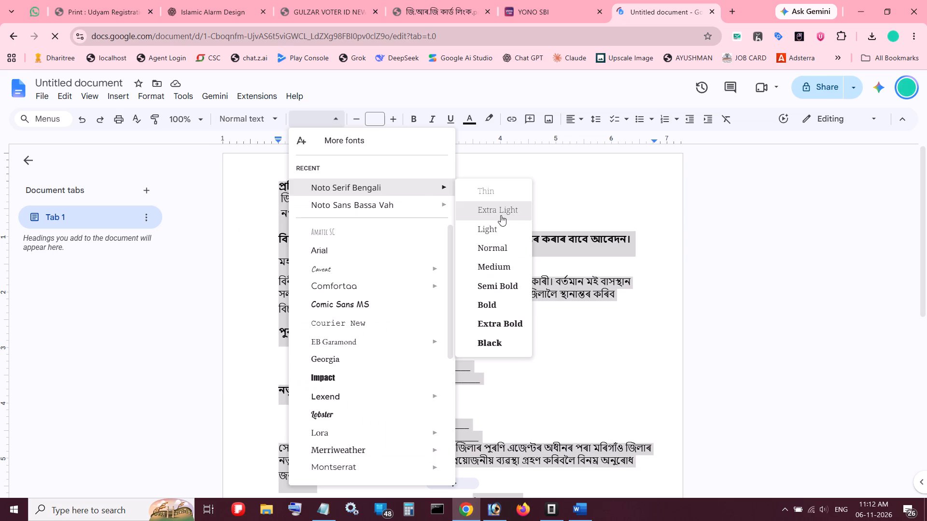
click(502, 241)
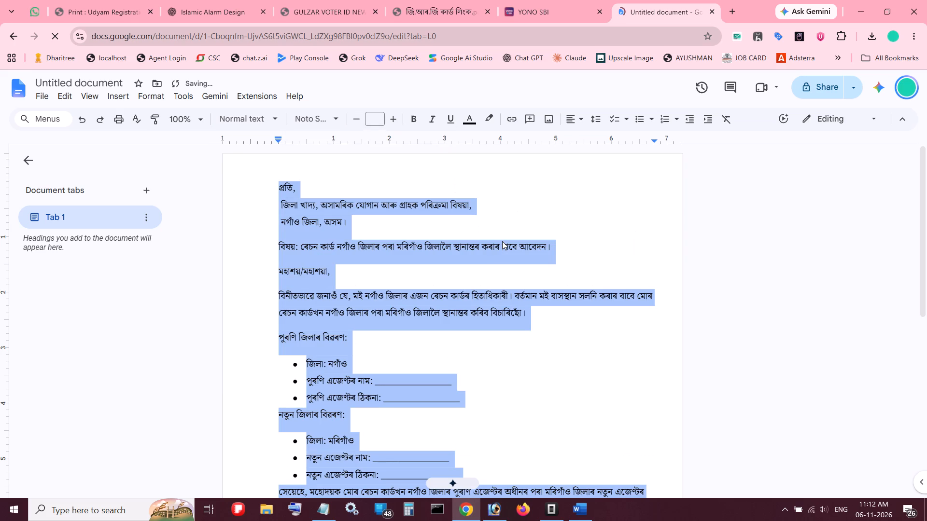
Set the font size of the entire letter to 12 and check the page from top to bottom.
click(376, 121)
click(379, 216)
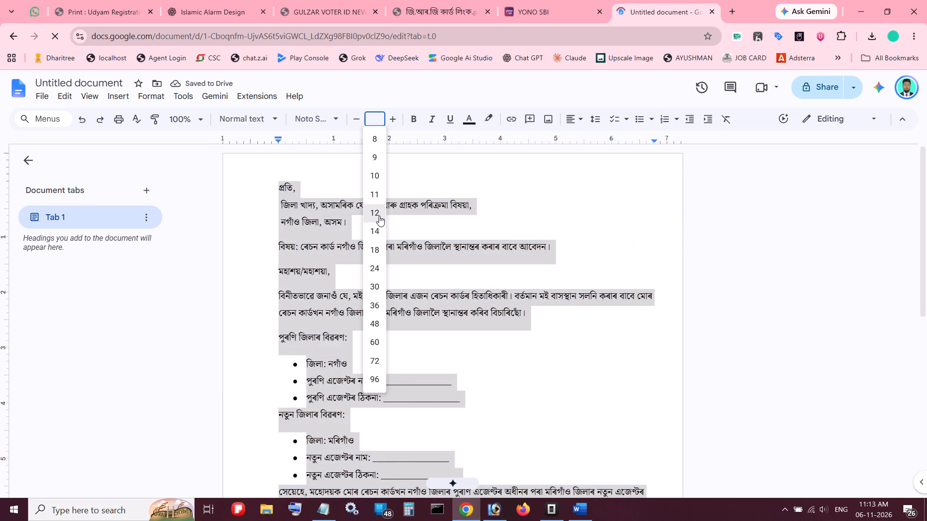
scroll(463, 250, down, 7)
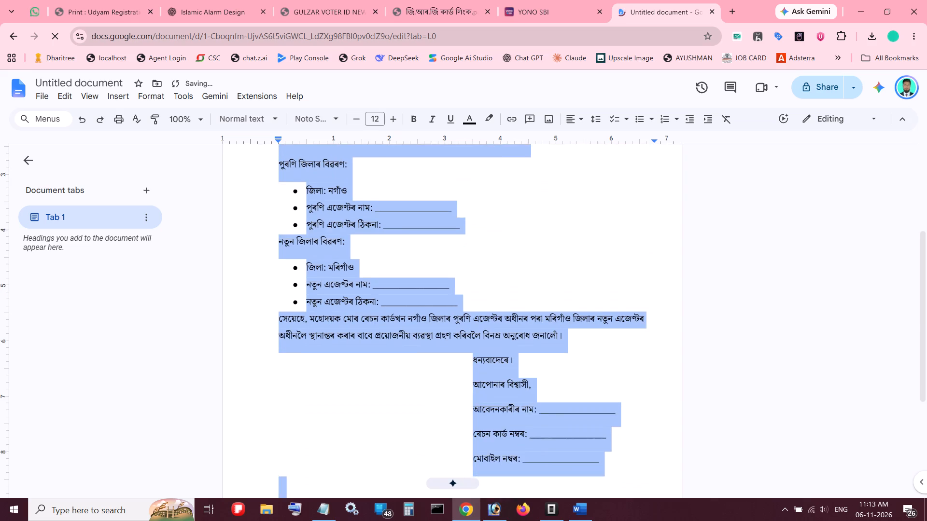
scroll(480, 262, down, 2)
scroll(418, 284, up, 8)
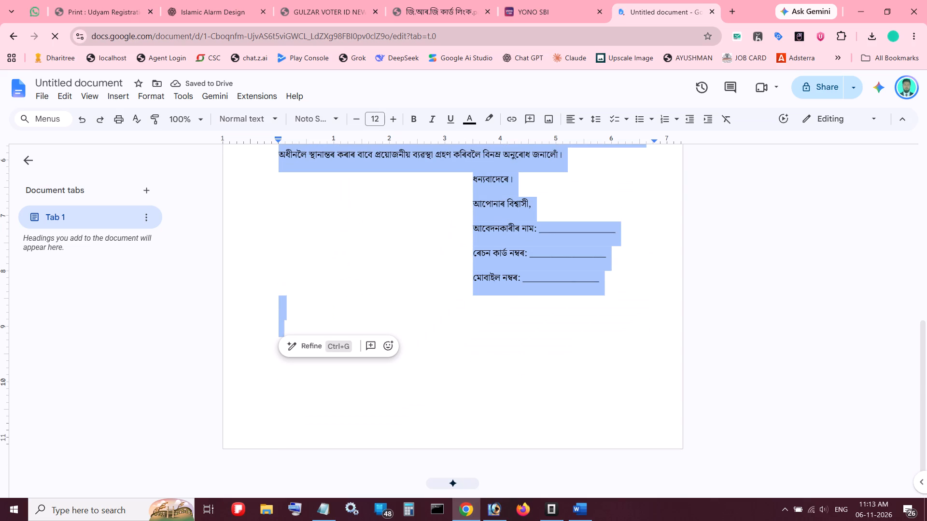
scroll(418, 283, up, 2)
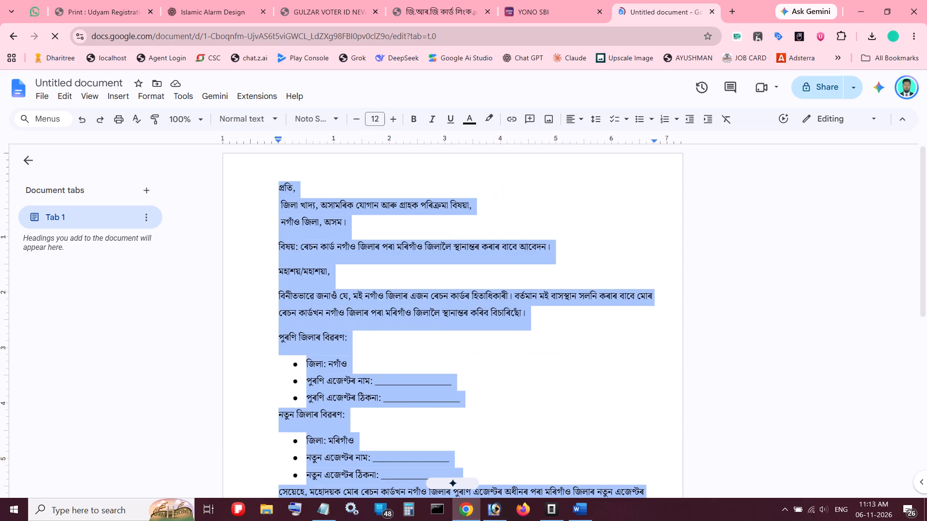
Set the font size of the entire letter to 13 and check the page's layout.
click(377, 116)
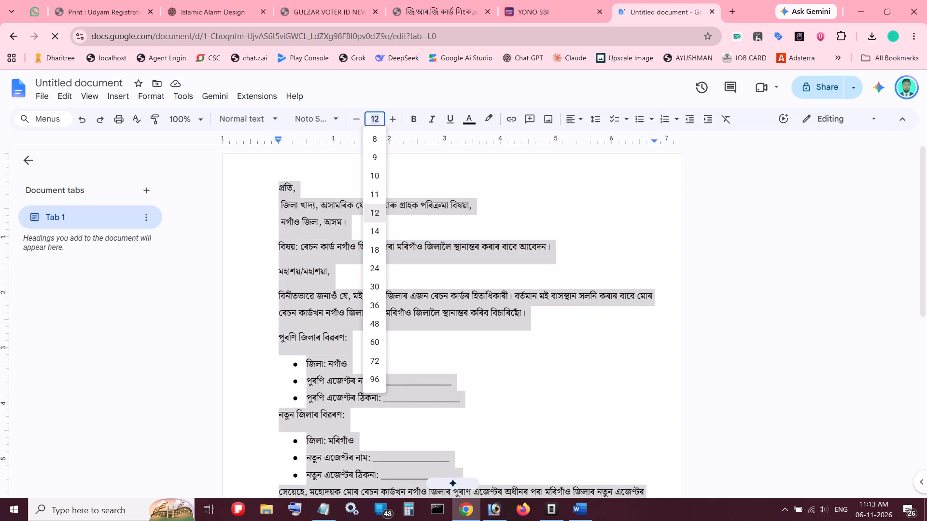
text(13)
key(Return)
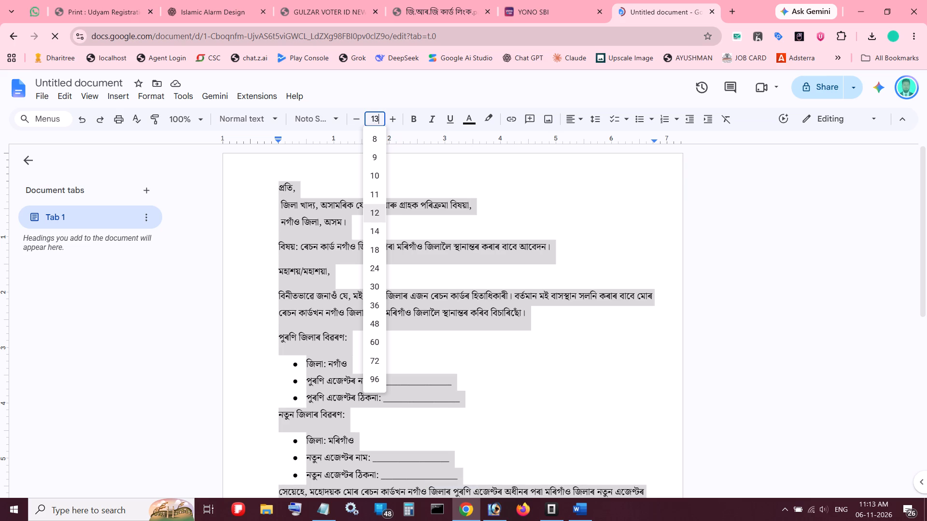
scroll(422, 347, down, 8)
scroll(444, 356, up, 1)
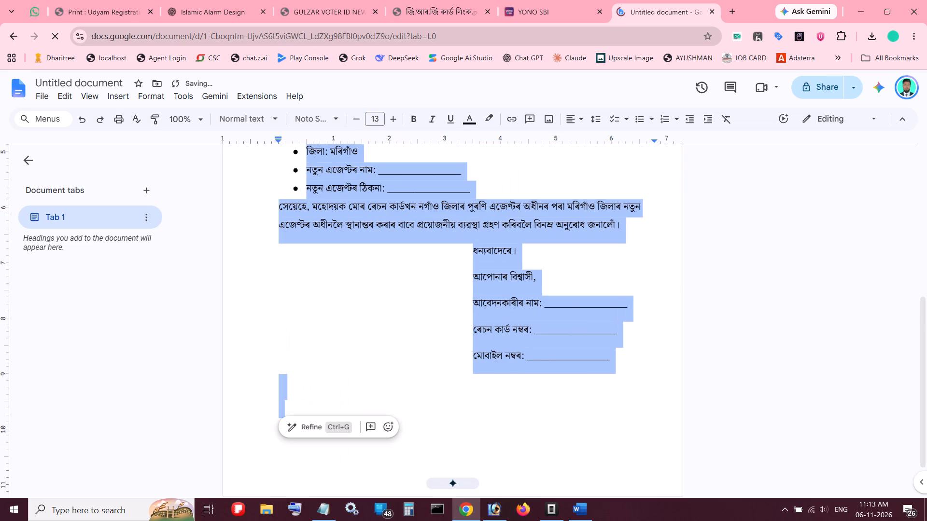
click(386, 357)
scroll(419, 434, up, 7)
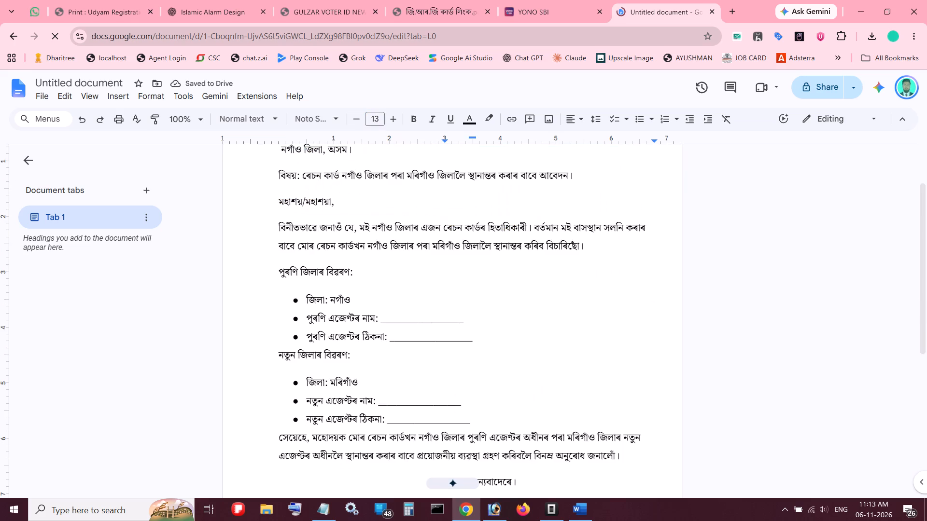
scroll(419, 416, up, 2)
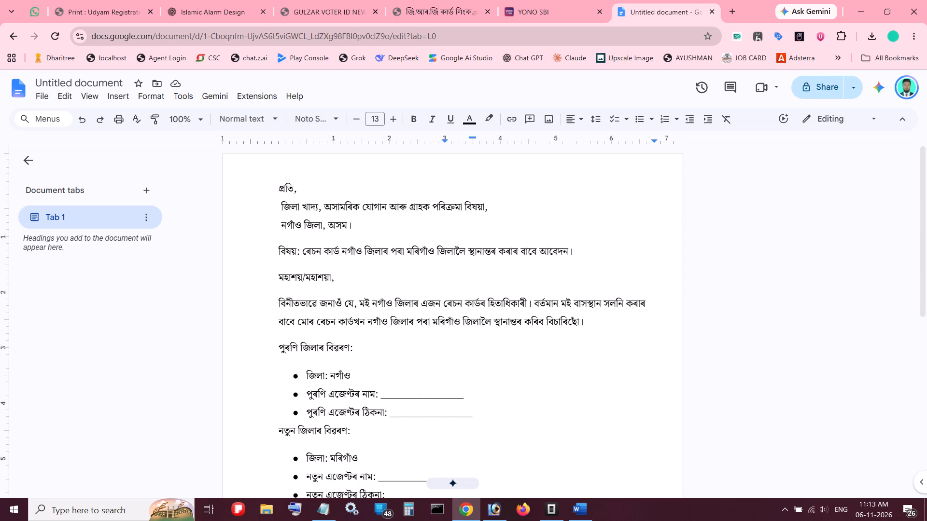
Lengthen the old agent's name blank (পুৰণি এজেণ্টৰ নাম) by copying part of its underscore line and pasting it repeatedly at the end.
scroll(470, 345, down, 1)
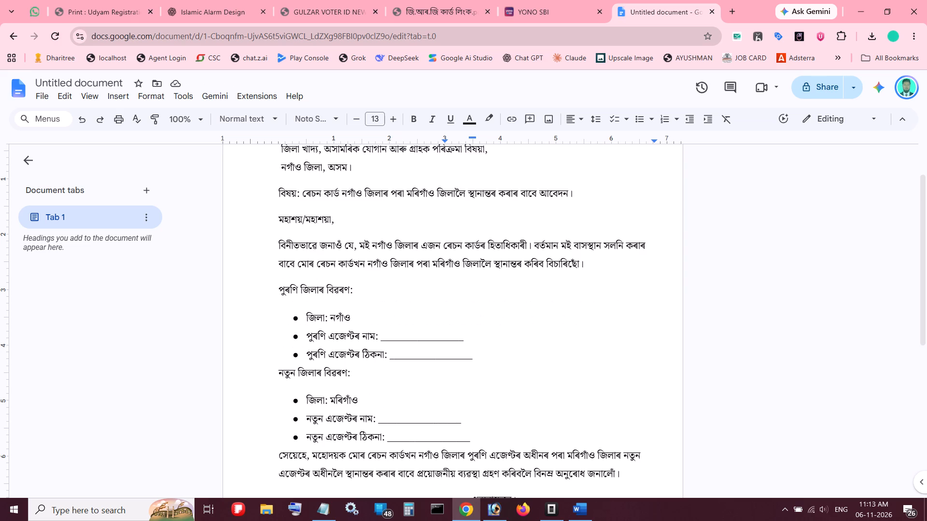
drag(468, 337, 478, 340)
drag(478, 340, 426, 336)
key(ctrl+c)
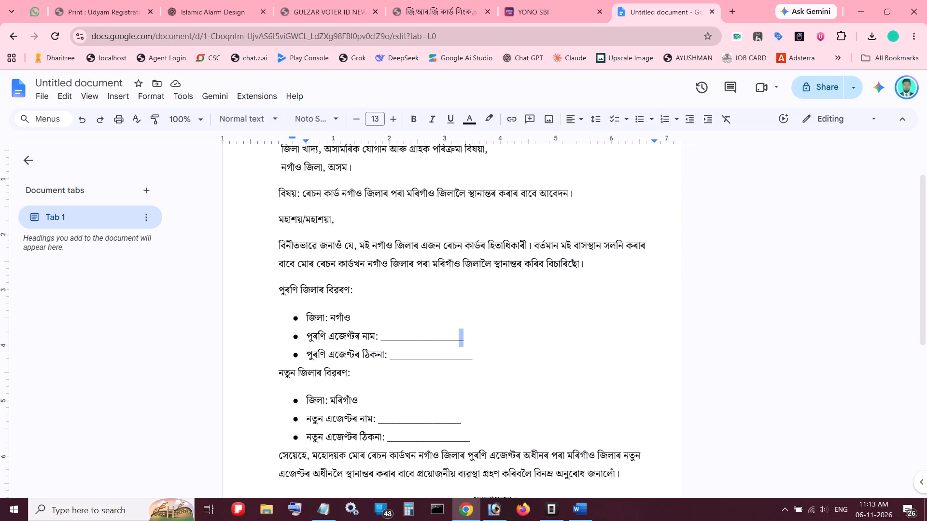
key(ctrl+v)
key(ctrl+v)
key(ctrl+v)
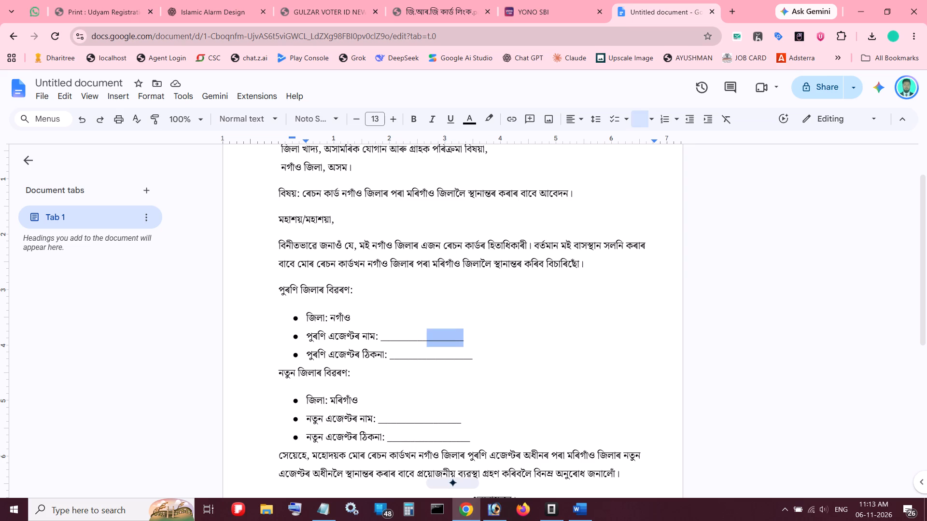
key(ctrl+v)
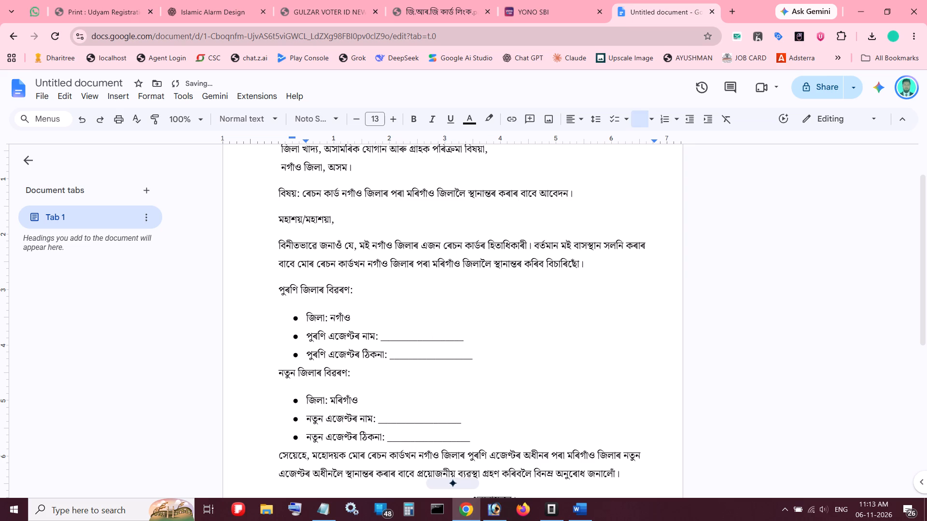
key(ctrl+v)
key(ctrl+v)
Lengthen the old agent's address blank (পুৰণি এজেণ্টৰ ঠিকনা) with three pastes of the copied underscores.
click(489, 359)
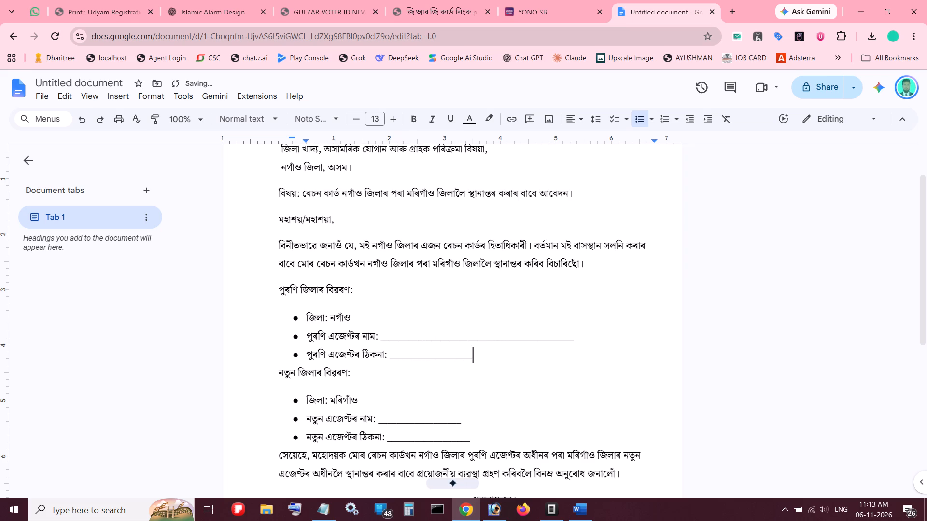
key(ctrl+v)
key(ctrl+v)
key(ctrl+v)
Add one more underscore segment to both old agent blanks and trim the address blank so the two end evenly.
click(574, 335)
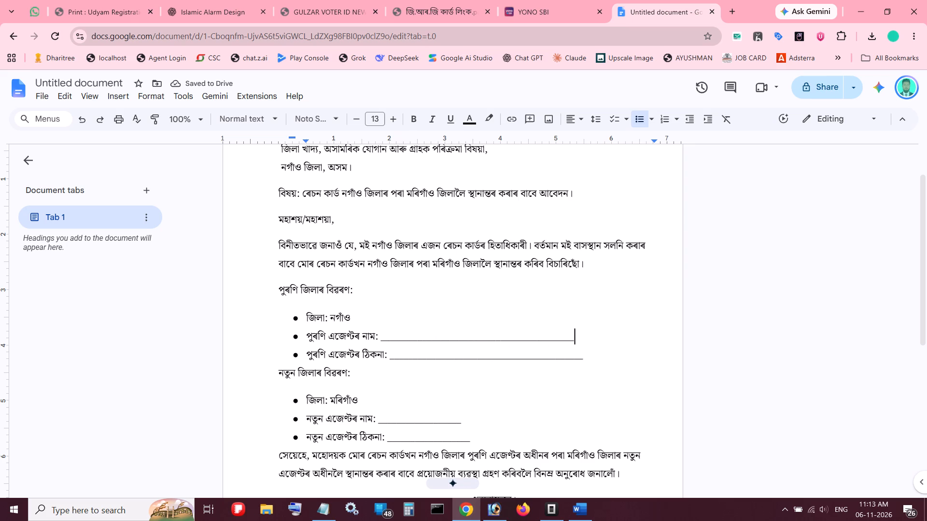
key(ctrl+v)
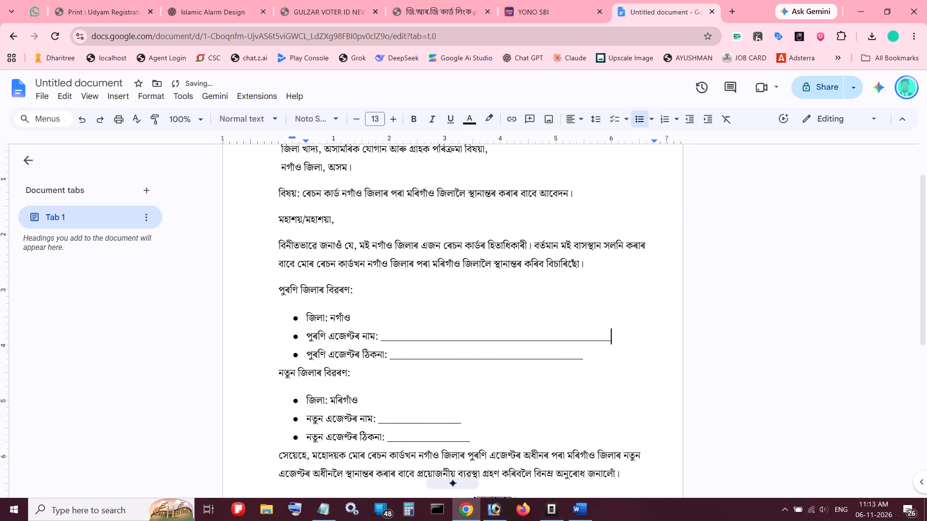
click(598, 364)
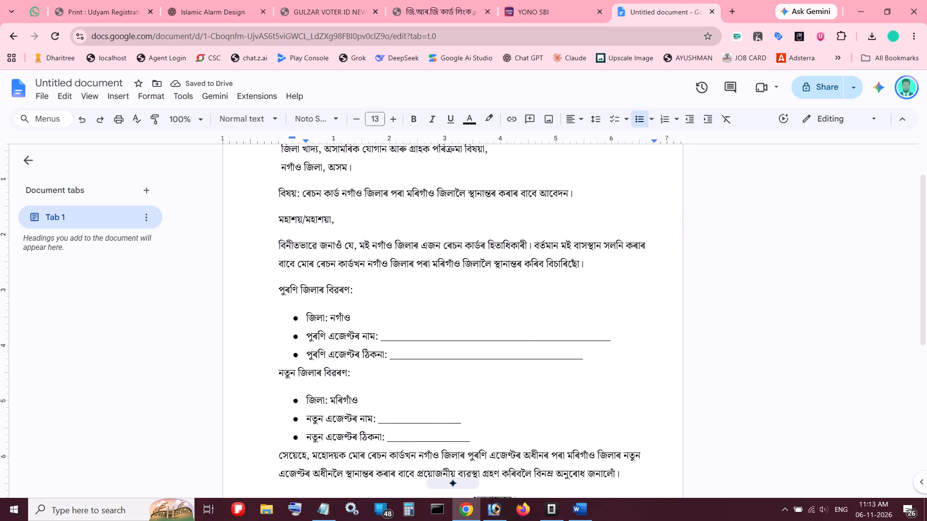
key(ctrl+v)
key(BackSpace)
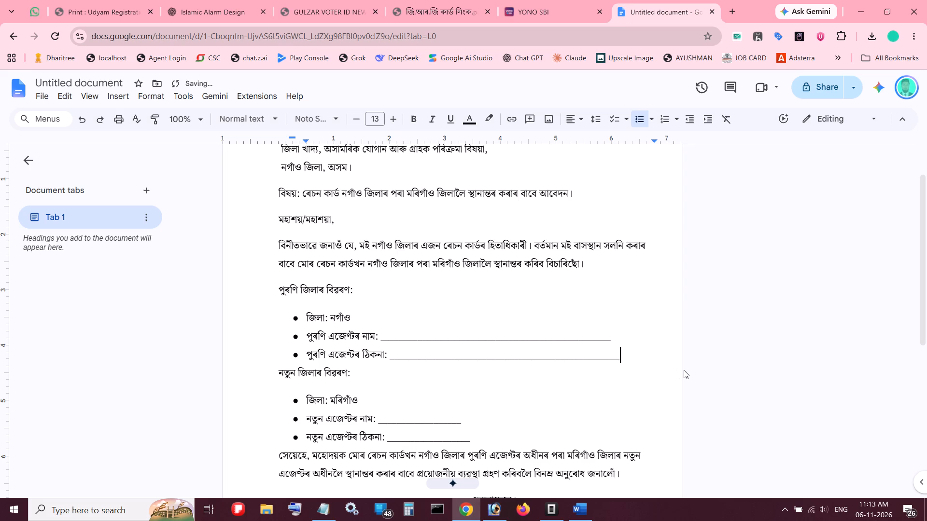
key(BackSpace)
Lengthen the new agent's name blank (নতুন এজেণ্টৰ নাম) with four pastes of the copied underscores.
scroll(465, 381, down, 1)
click(478, 367)
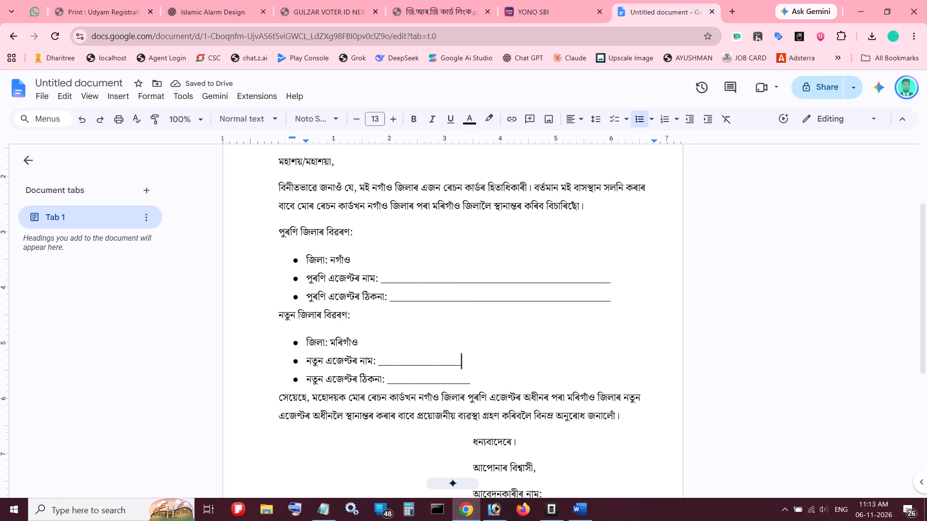
key(ctrl+v)
key(ctrl+v)
key(ctrl+v)
key(ctrl+v)
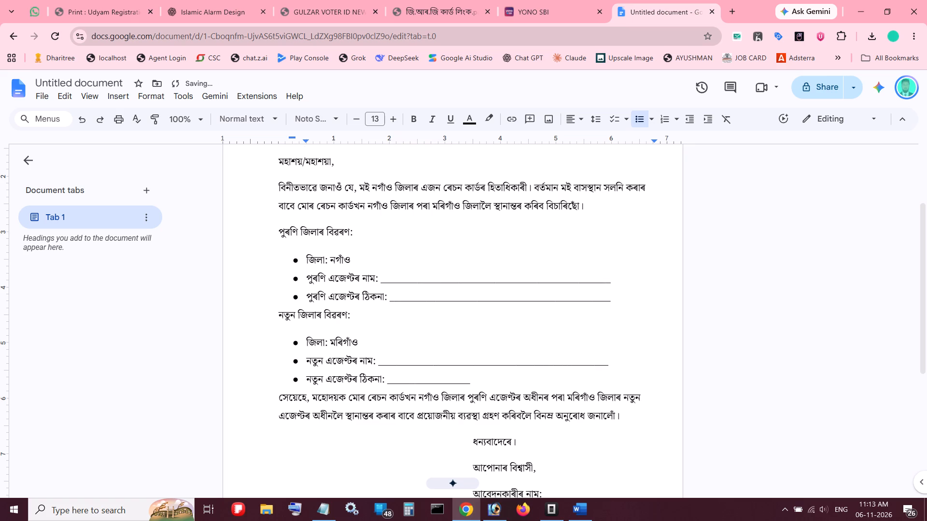
Lengthen the new agent's address blank (নতুন এজেণ্টৰ ঠিকনা) with the copied underscores and trim it to end level with the name blank.
click(485, 380)
key(ctrl+v)
key(ctrl+v)
key(ctrl+v)
key(ctrl+v)
key(BackSpace)
key(BackSpace)
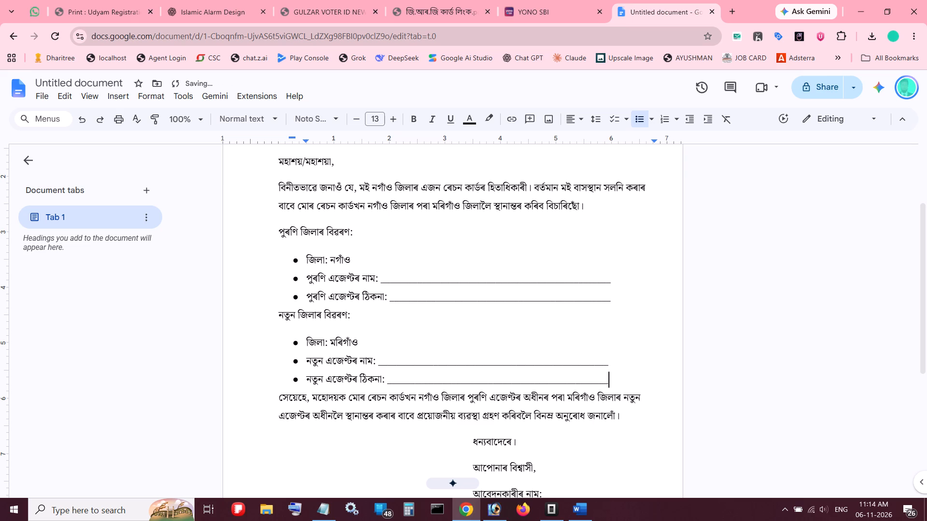
Review the whole letter's layout, from the addressee lines to the signature block and remaining page space.
scroll(423, 333, down, 3)
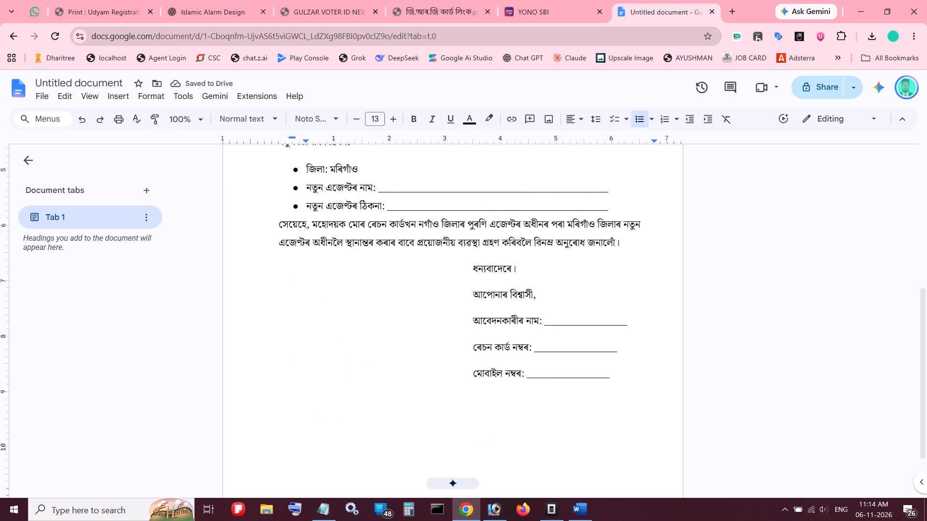
ctrl+scroll(459, 340, down, 1)
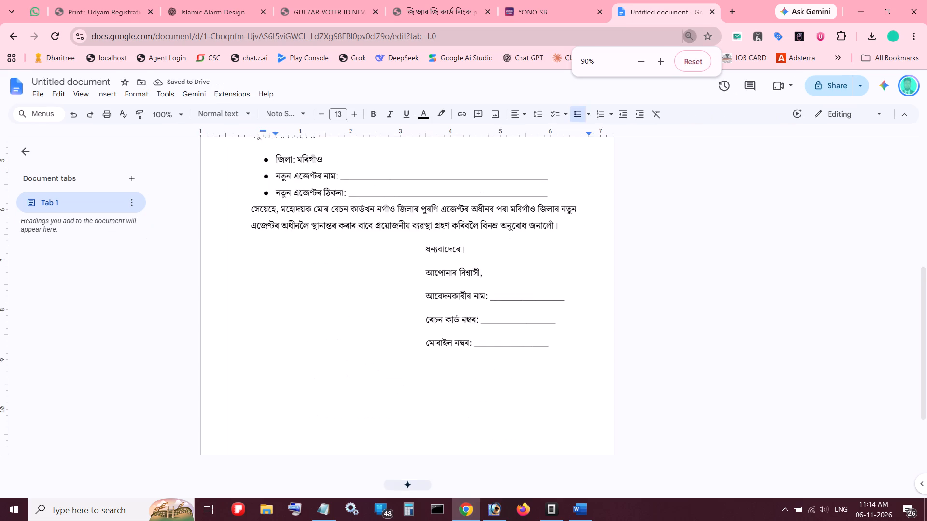
scroll(474, 347, up, 7)
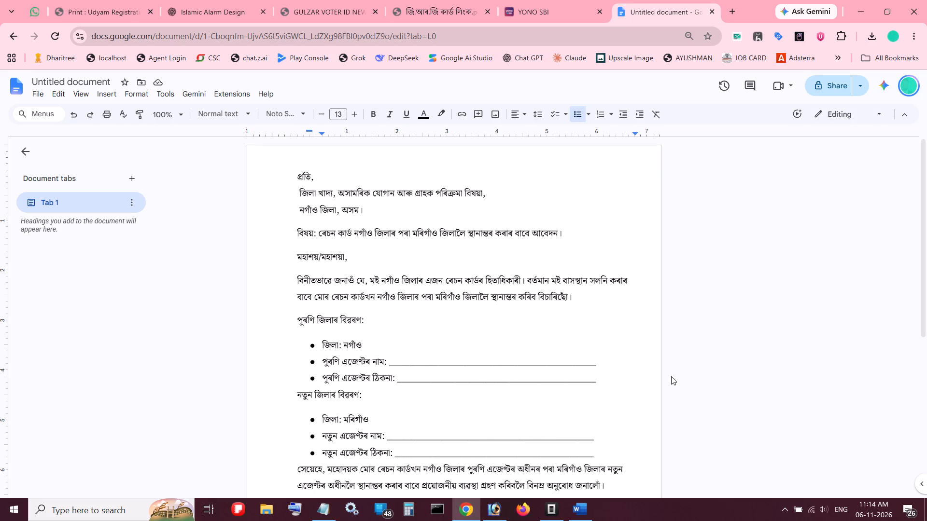
scroll(671, 378, down, 2)
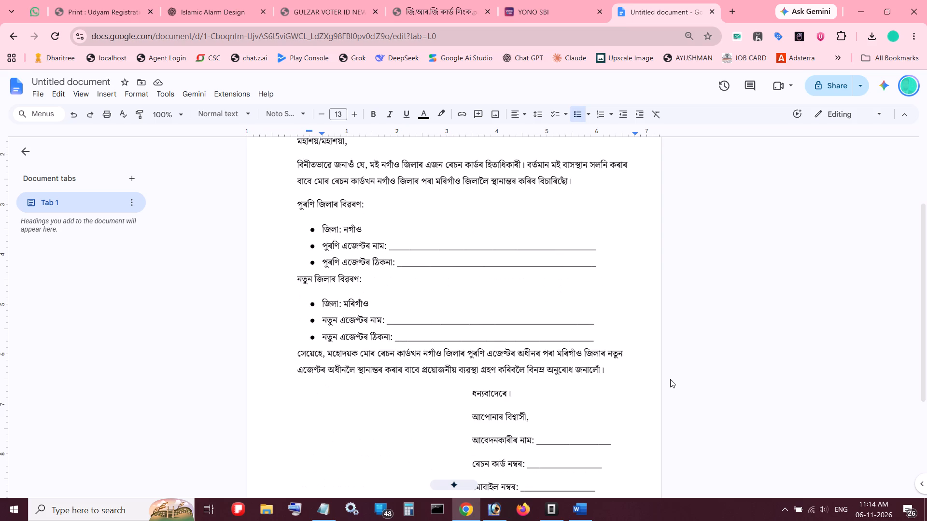
scroll(670, 380, down, 3)
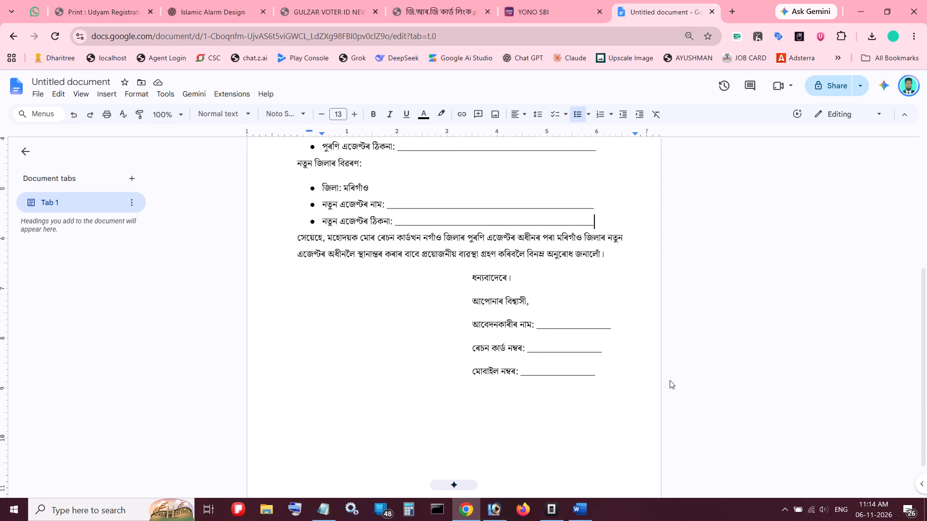
Insert an empty line between the closing thanks (ধন্যবাদেৰে।) and the line আপোনাৰ বিশ্বাসী.
click(517, 227)
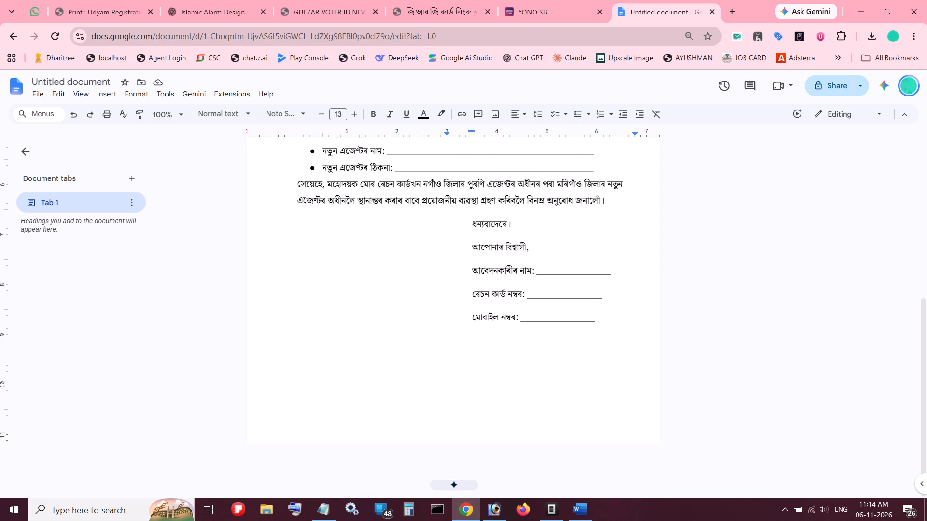
key(Return)
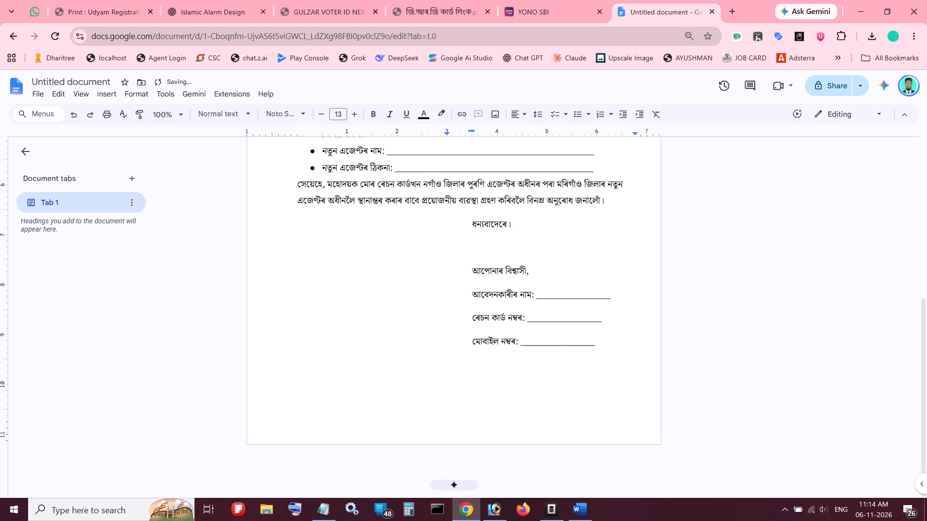
Lengthen the applicant's name blank (আবেদনকাৰীৰ নাম) to near the page's right margin by copying one underscore and pasting it repeatedly.
scroll(572, 328, down, 2)
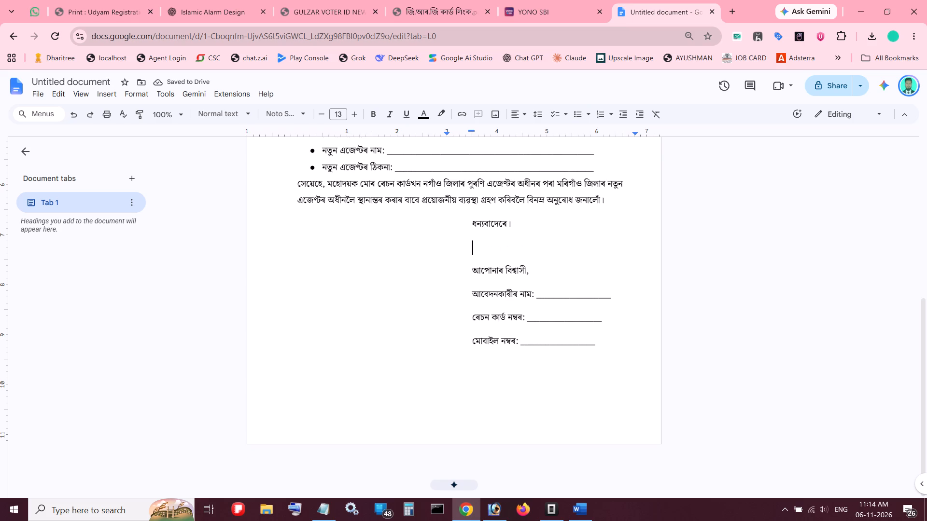
drag(611, 298, 604, 299)
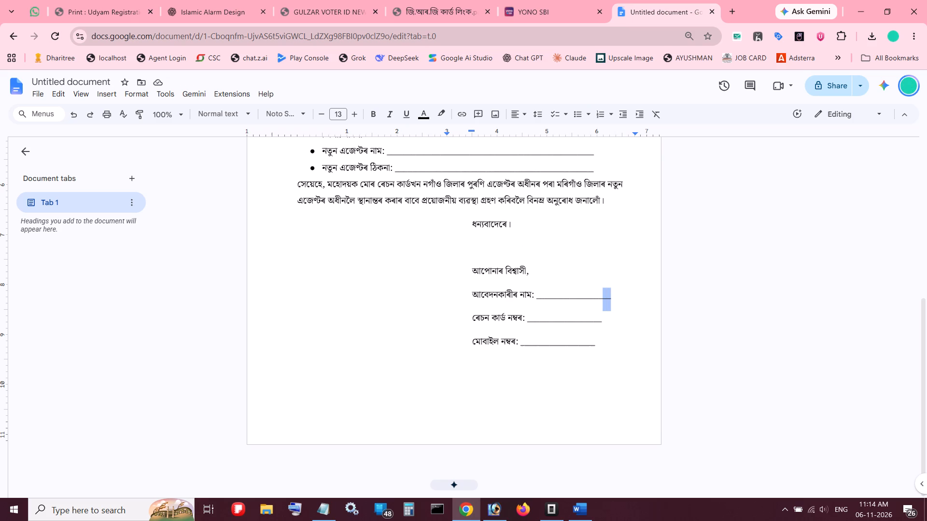
drag(604, 299, 605, 299)
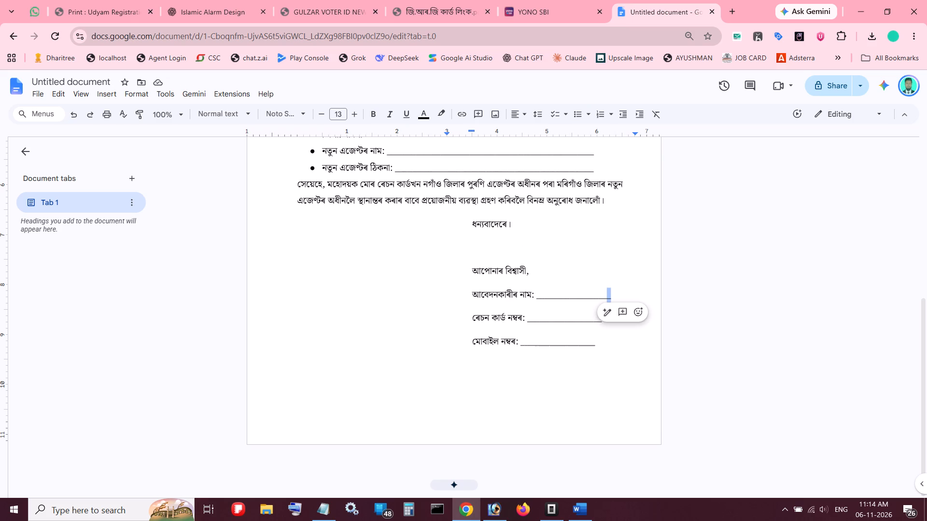
key(ctrl+c)
click(621, 291)
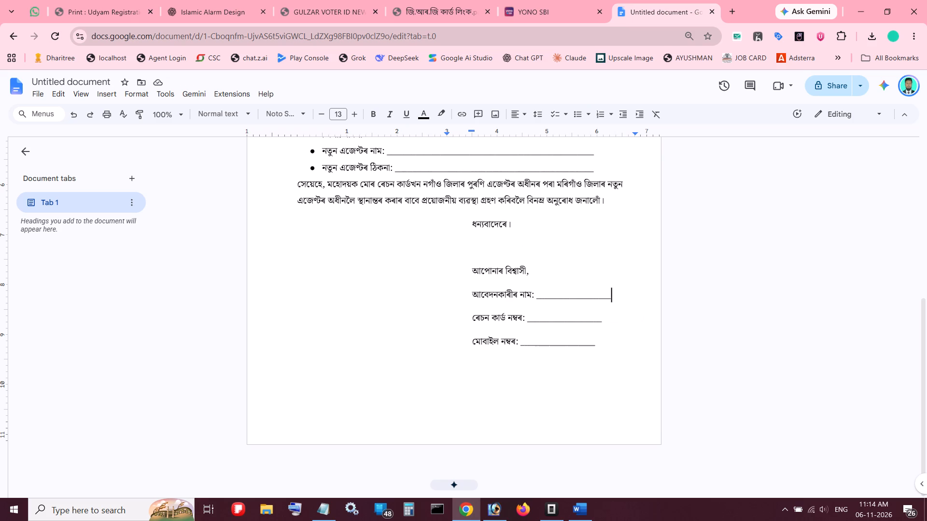
key(ctrl+v)
key(ctrl+v)
key(ctrl+v)
key(ctrl+v)
key(ctrl+v)
key(ctrl+v)
Delete the last extra character from the end of the applicant's name blank (আবেদনকাৰীৰ নাম).
key(BackSpace)
Lengthen the ration card number blank (ৰেচন কাৰ্ড নম্বৰ) with the copied underscore to end level with the applicant's name blank.
click(611, 324)
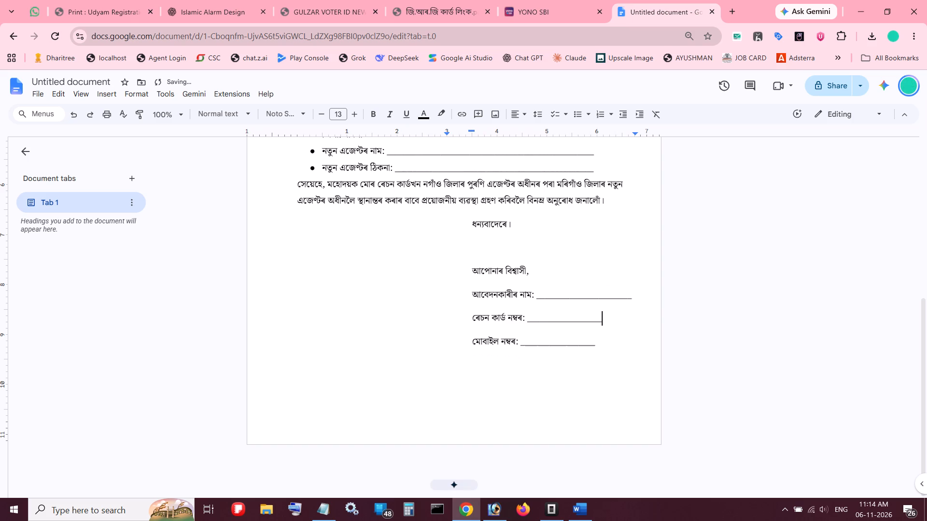
key(ctrl+v)
key(ctrl+v)
key(ctrl+v)
key(ctrl+v)
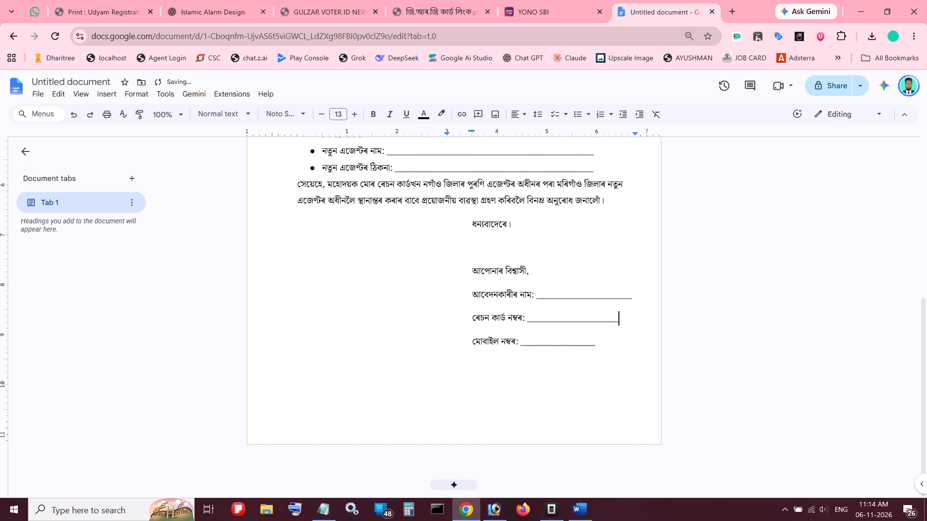
key(ctrl+v)
key(ctrl+v)
key(ctrl+v)
Lengthen the mobile number blank (মোবাইল নম্বৰ) with the copied underscore to end level with the two blanks above it.
click(607, 347)
key(ctrl+v)
key(ctrl+v)
key(ctrl+v)
key(ctrl+v)
key(ctrl+v)
key(ctrl+v)
key(ctrl+v)
key(ctrl+v)
key(ctrl+v)
click(633, 273)
click(635, 347)
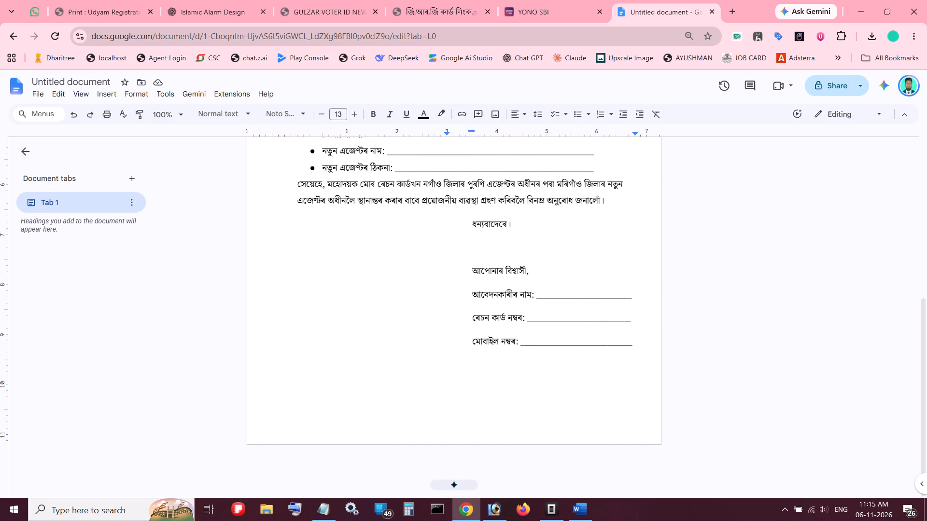
Insert an empty, unbulleted and unindented line between the old agent's address item and the heading নতুন জিলাৰ বিৱৰণ.
scroll(510, 366, up, 1)
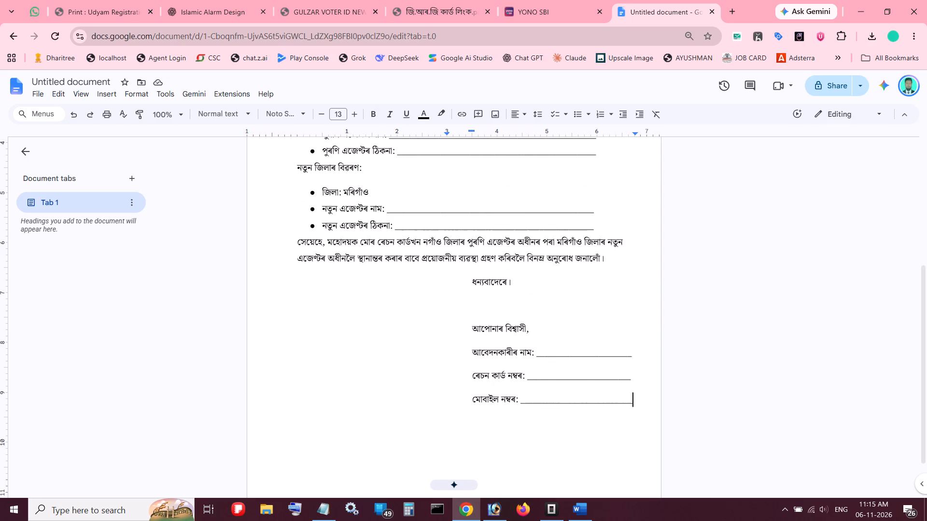
scroll(435, 357, up, 2)
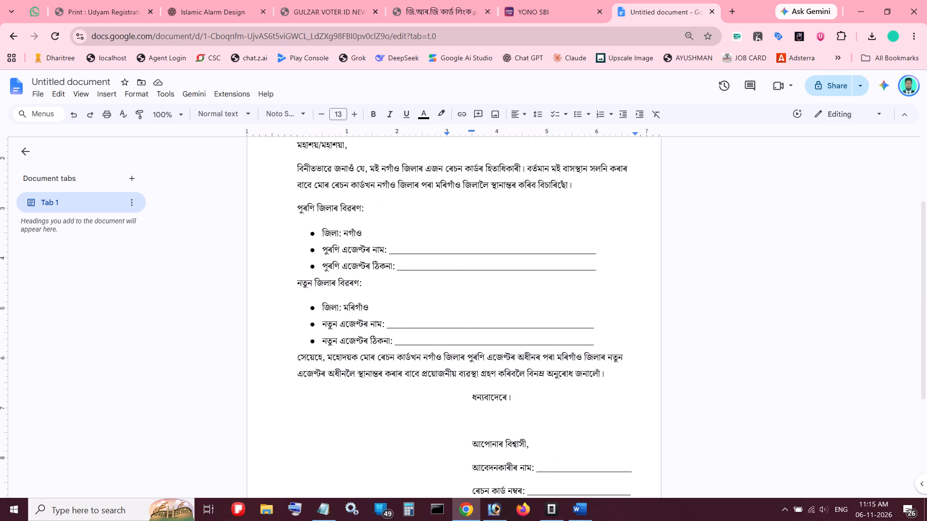
scroll(435, 357, up, 1)
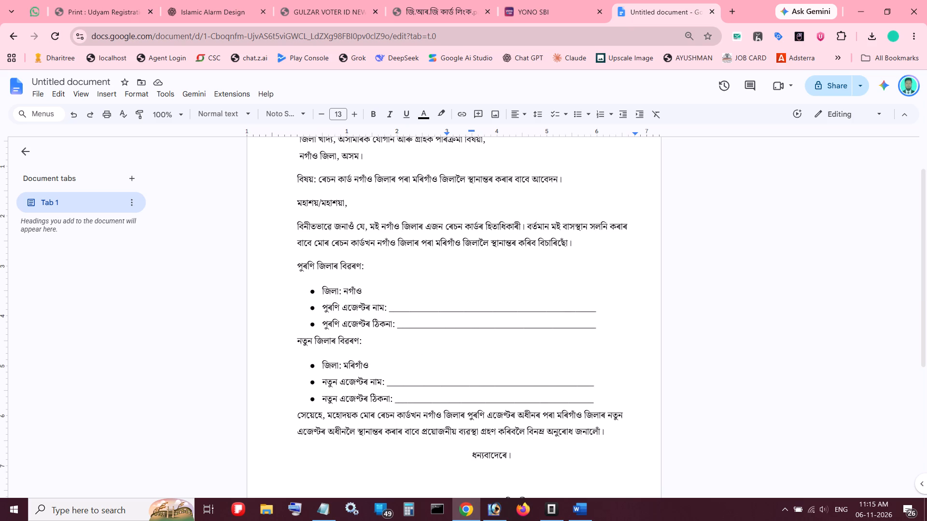
click(604, 331)
key(Return)
scroll(435, 354, down, 1)
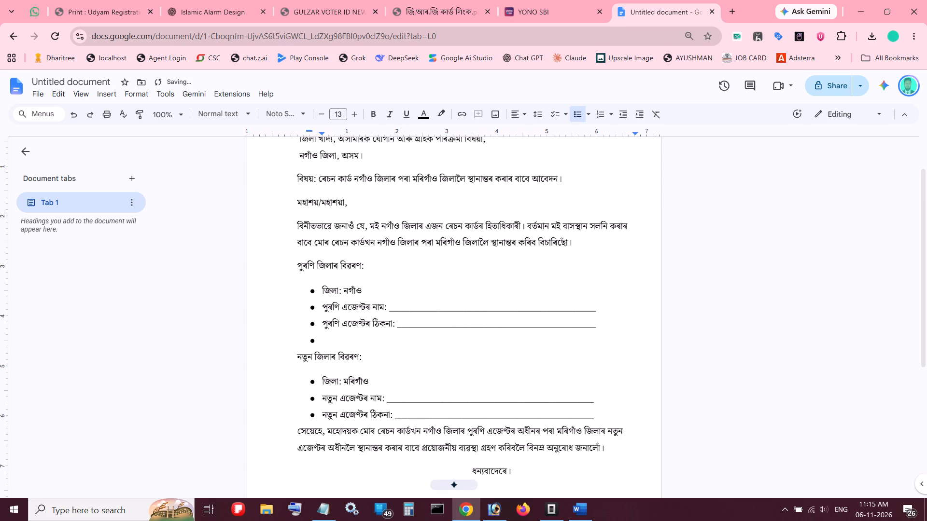
key(BackSpace)
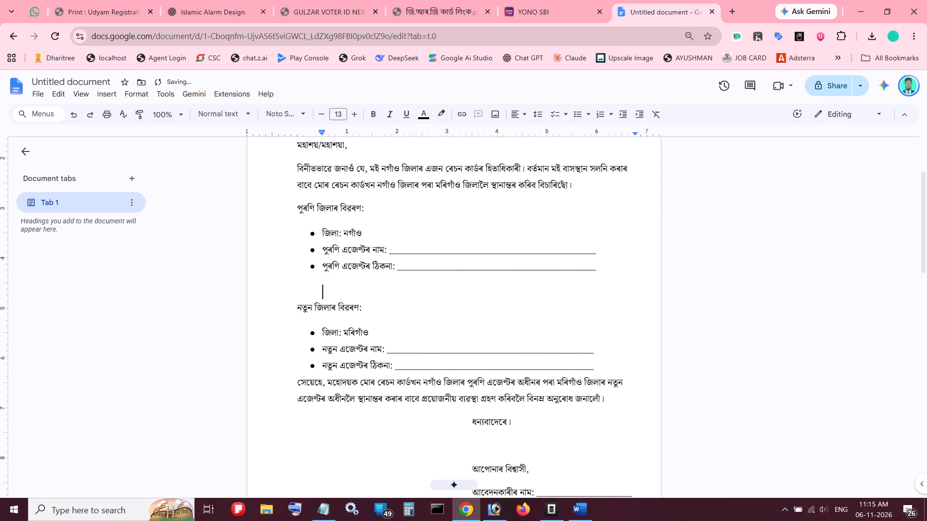
key(BackSpace)
key(BackSpace)
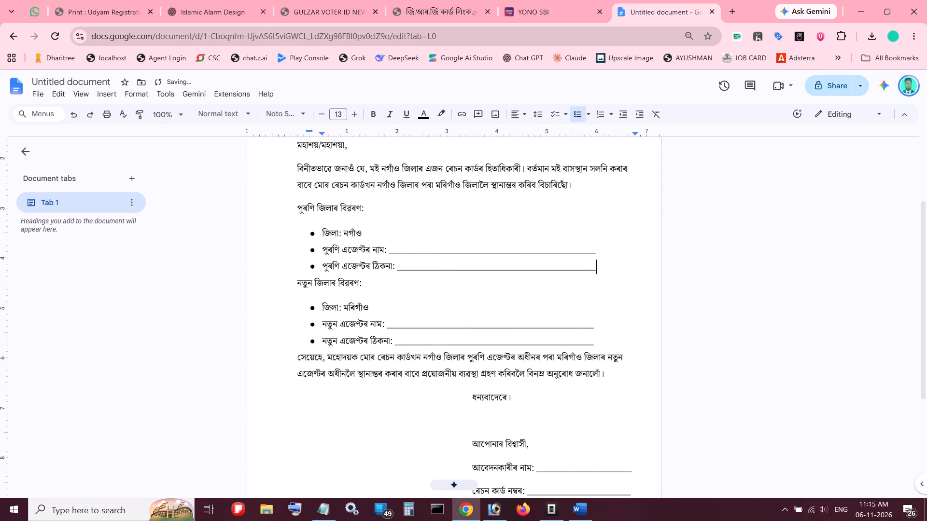
key(Return)
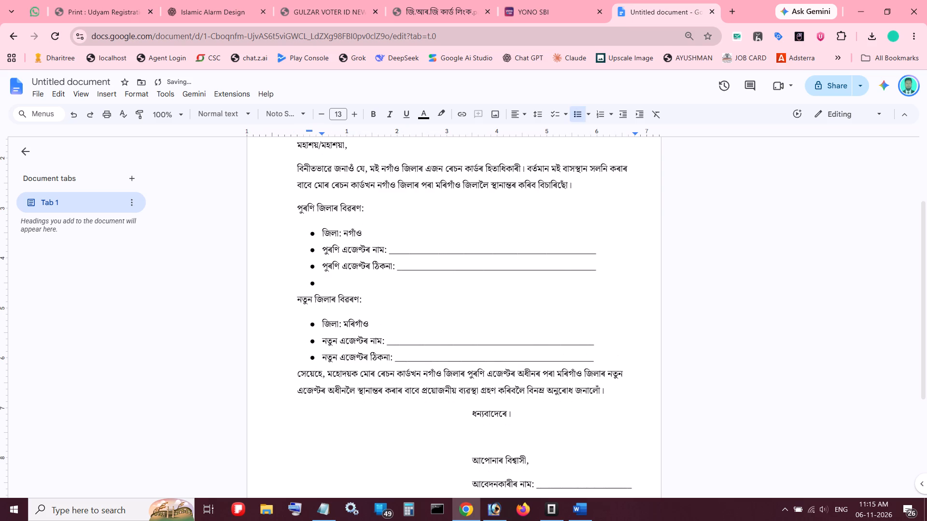
key(BackSpace)
key(BackSpace)
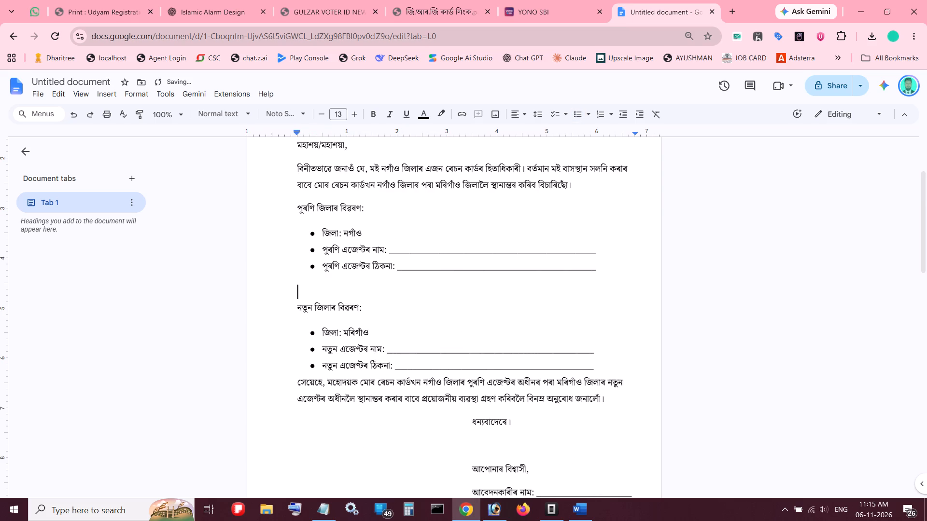
Delete the empty lines that spill onto the second page so the letter fits on one page.
scroll(470, 336, down, 4)
click(483, 440)
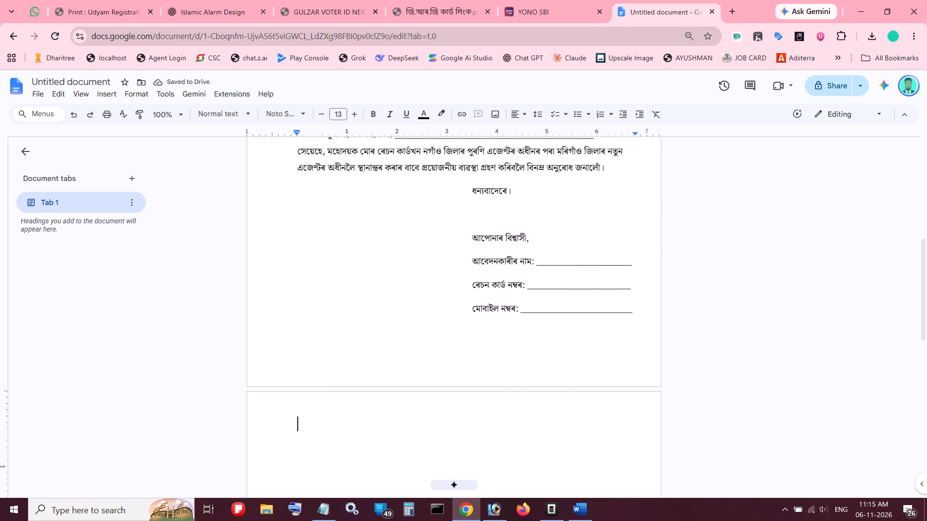
scroll(511, 445, down, 2)
drag(484, 427, 306, 311)
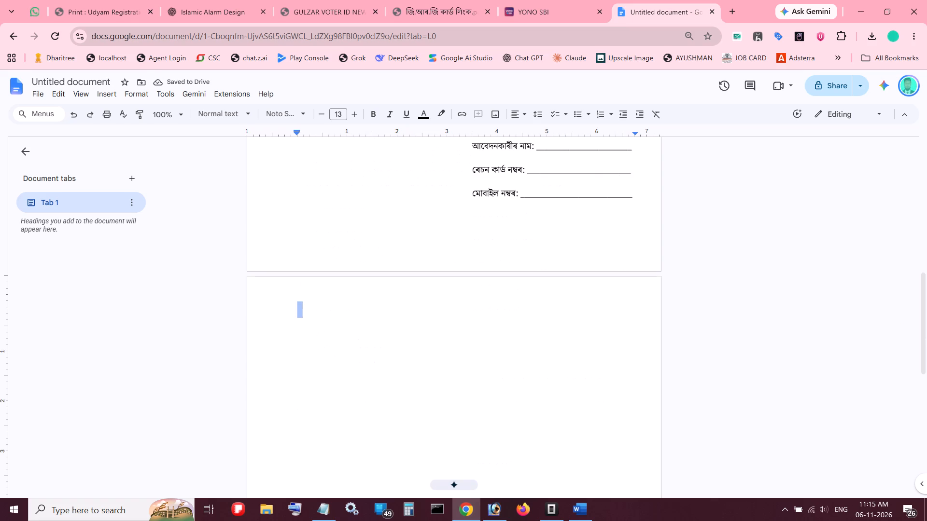
key(BackSpace)
click(334, 323)
key(BackSpace)
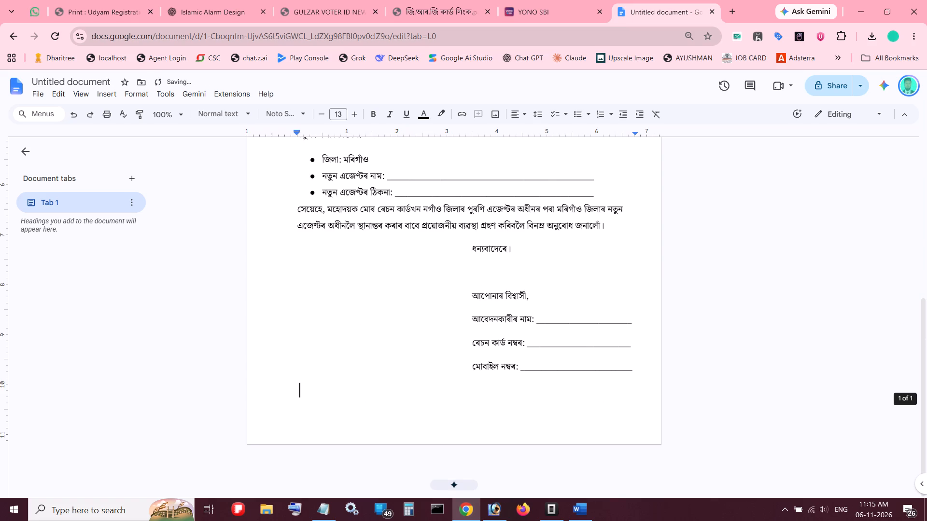
Make the two section headings পুৰণি জিলাৰ বিৱৰণ and নতুন জিলাৰ বিৱৰণ bold.
scroll(334, 341, up, 2)
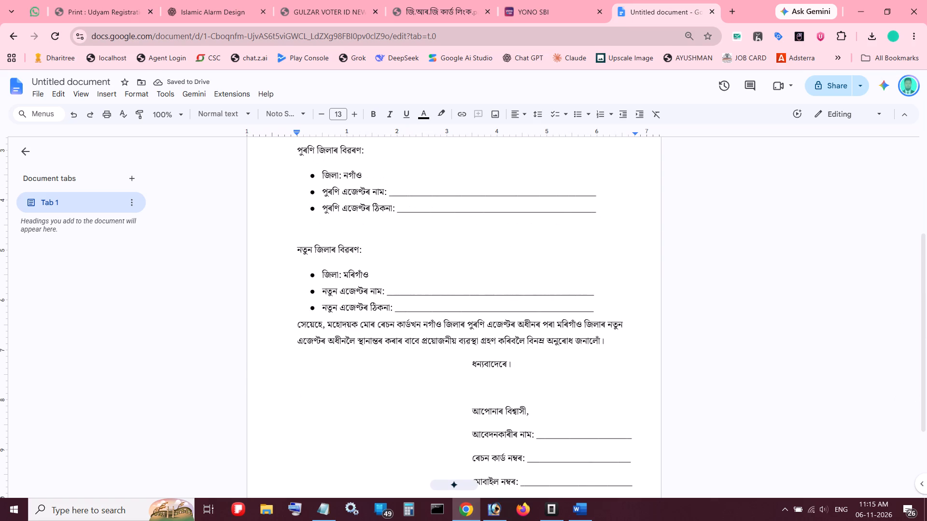
scroll(353, 351, up, 2)
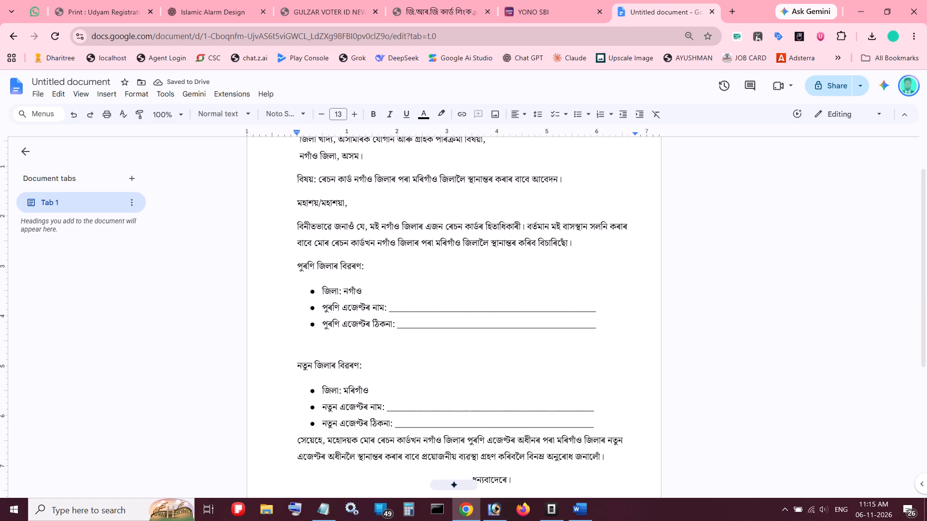
drag(373, 265, 289, 265)
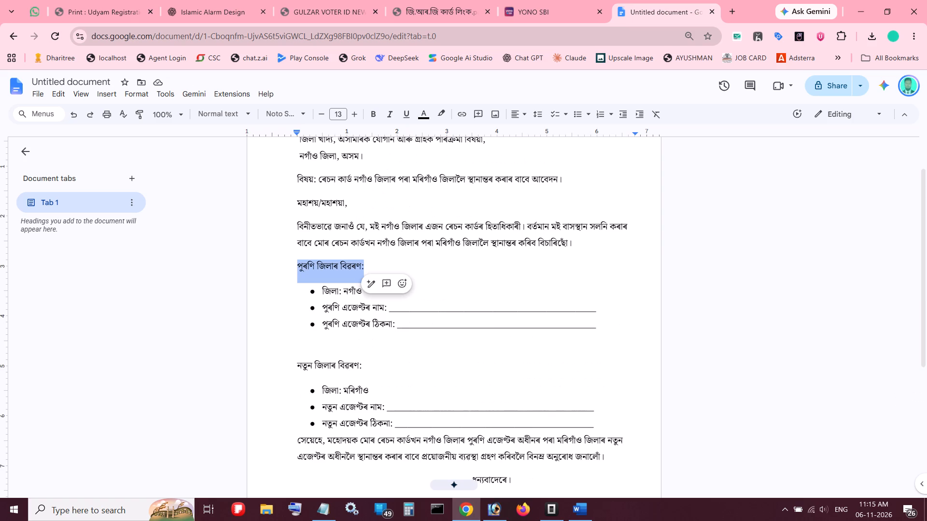
click(374, 117)
click(350, 370)
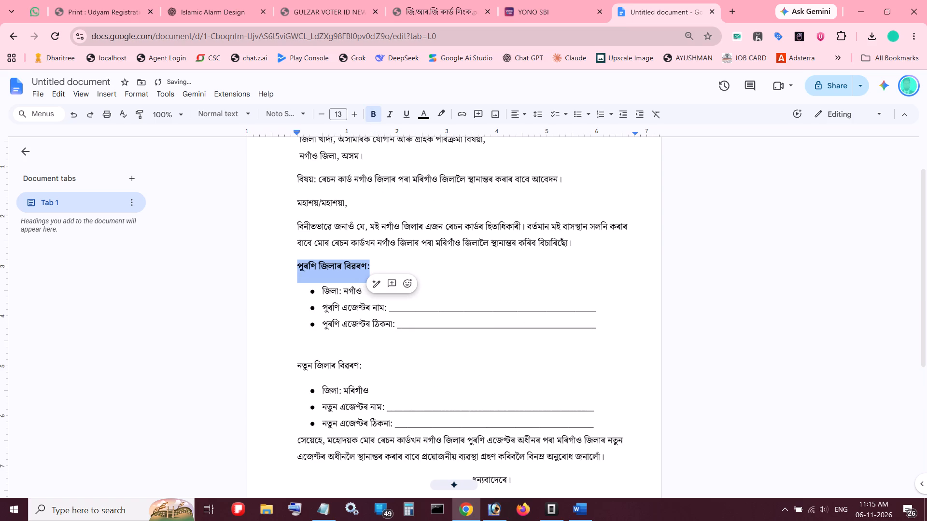
drag(366, 369, 292, 366)
click(371, 114)
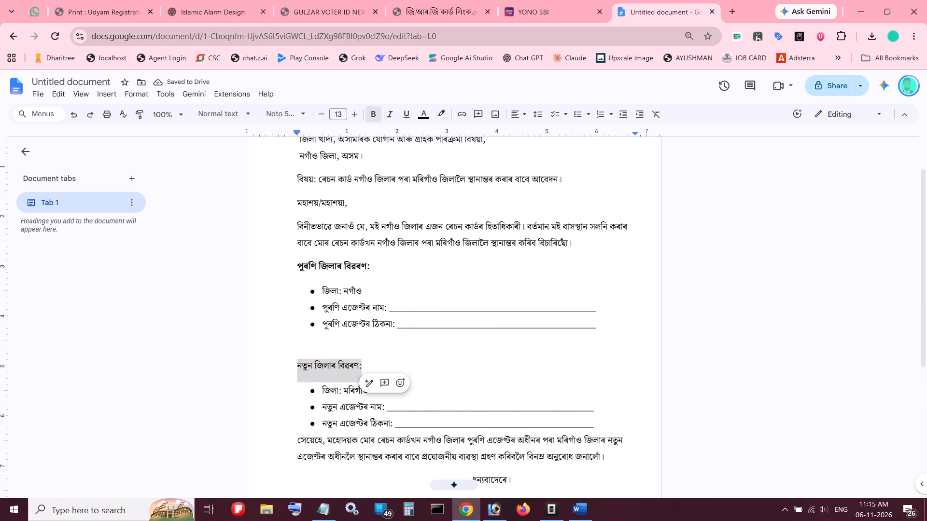
click(451, 335)
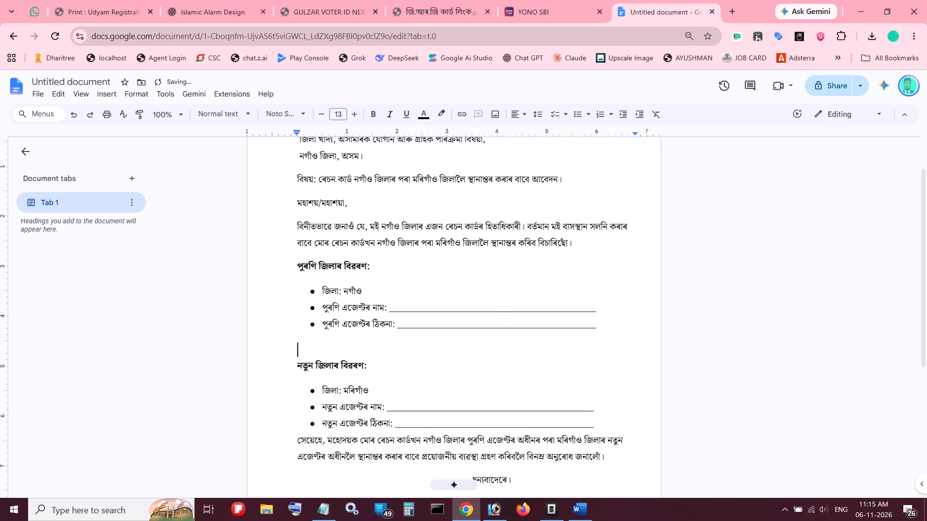
Make the whole subject line beginning with বিষয় bold.
scroll(480, 371, up, 2)
scroll(424, 361, up, 2)
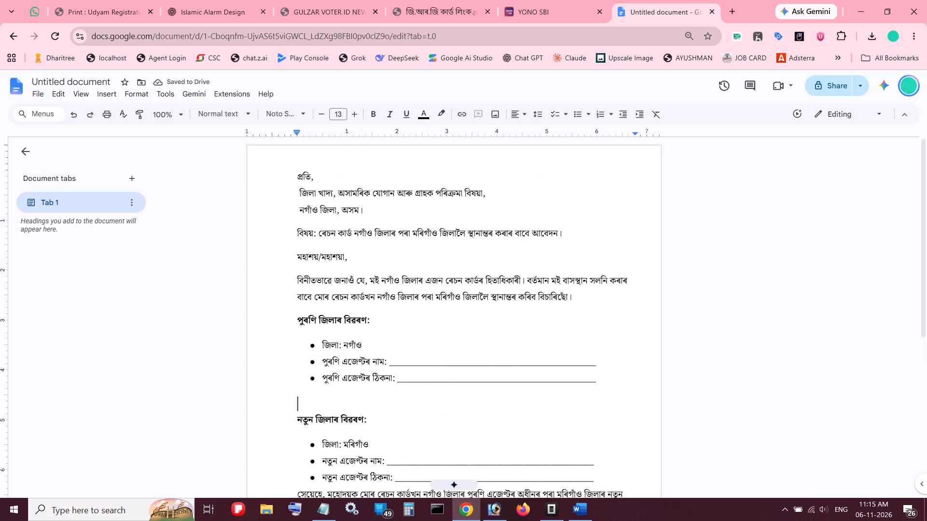
drag(563, 231, 296, 231)
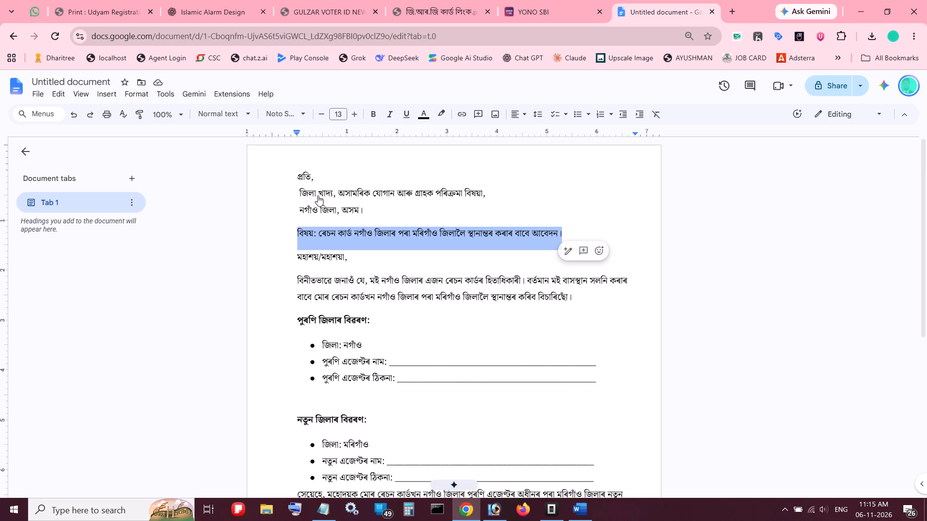
click(371, 118)
click(420, 238)
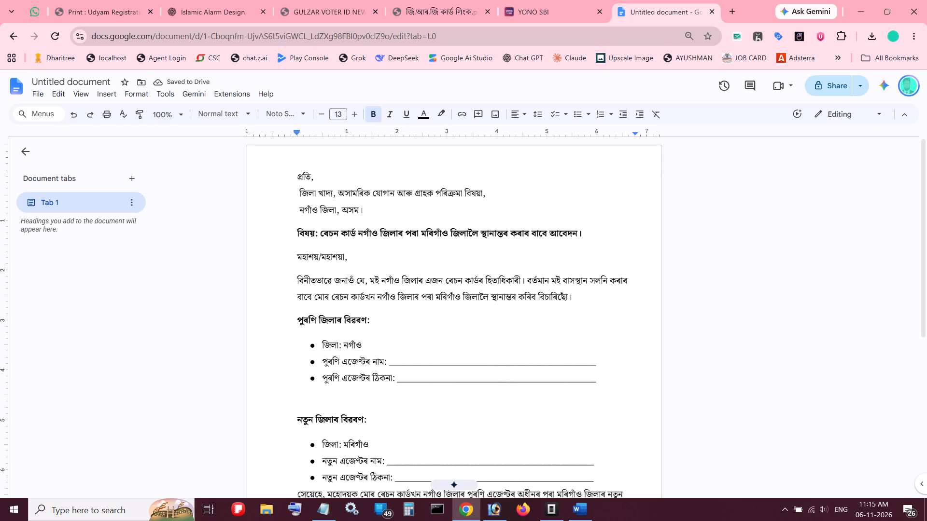
Check the letter from top to bottom and open its print preview.
scroll(437, 334, down, 8)
scroll(454, 344, up, 5)
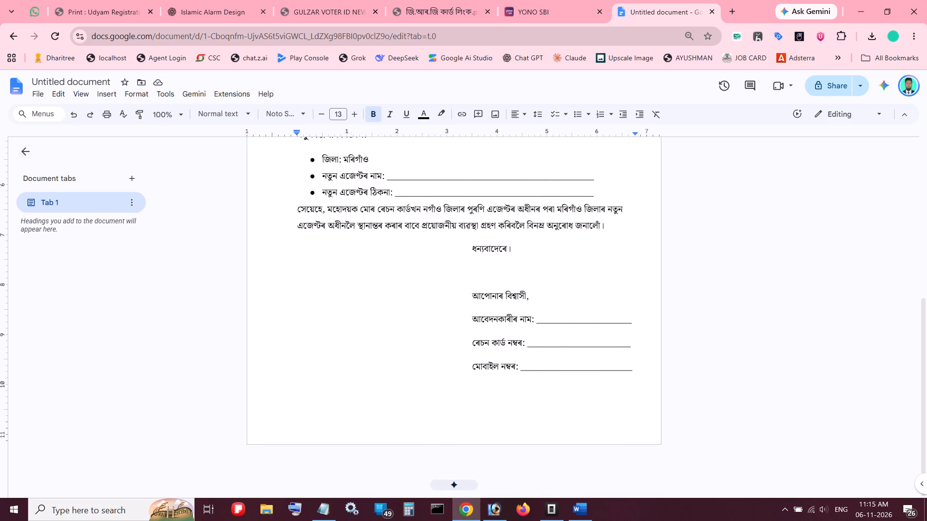
scroll(445, 338, up, 4)
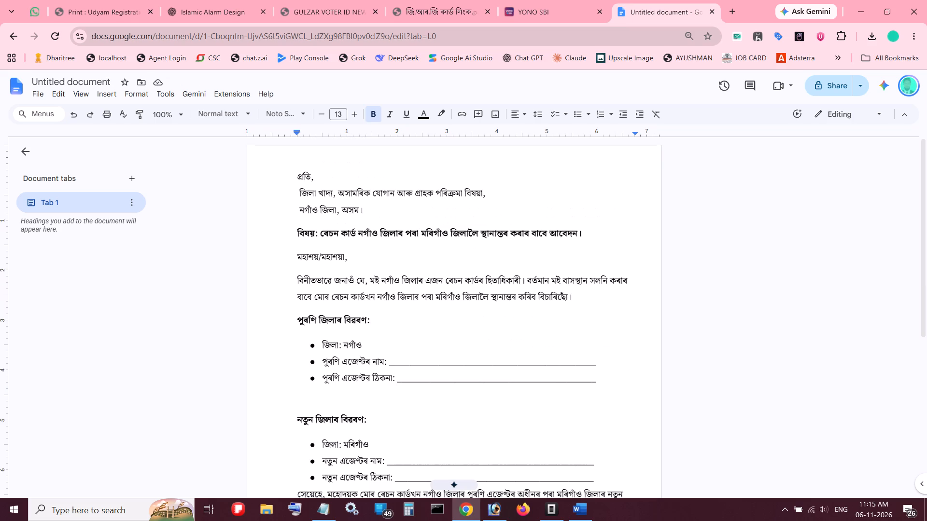
key(ctrl+p)
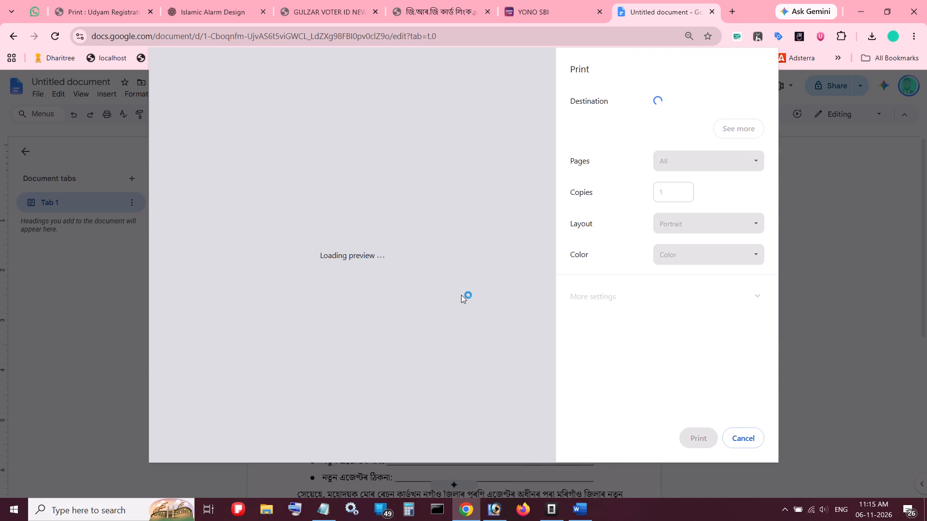
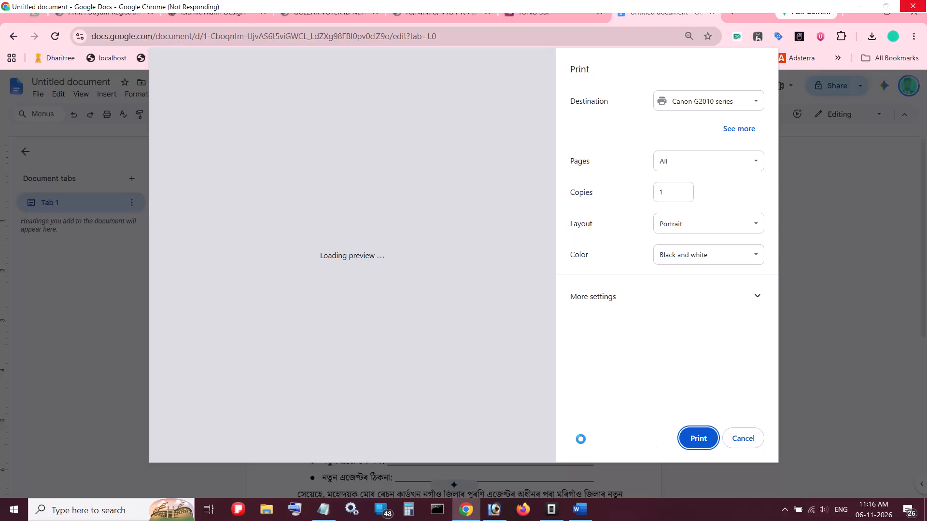
Reopen the print preview for the ration card transfer application.
click(583, 272)
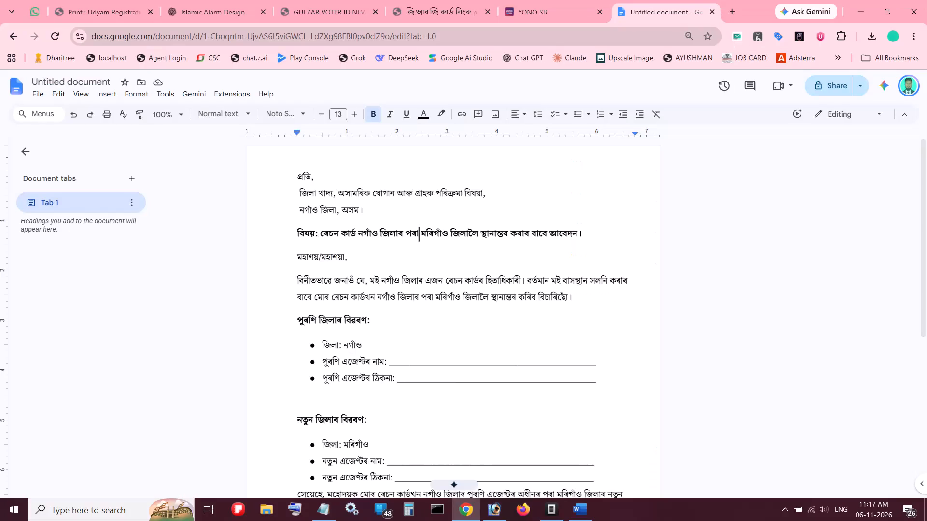
key(ctrl+p)
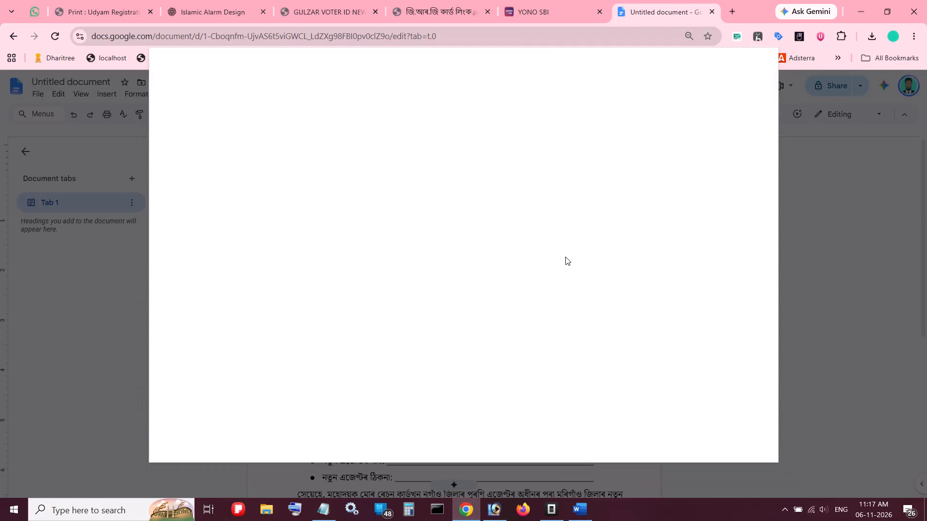
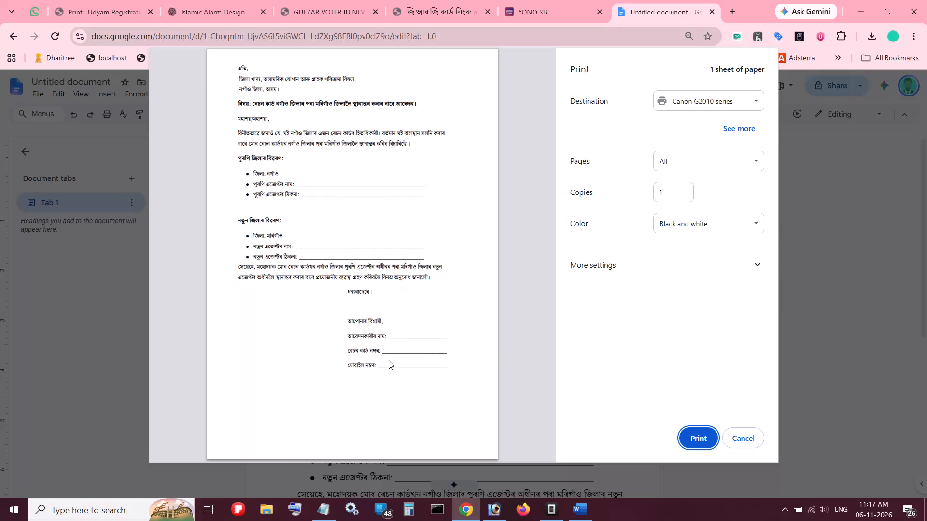
Set the print scale of the ration card transfer application to Default and check the page preview.
scroll(396, 357, down, 4)
click(735, 273)
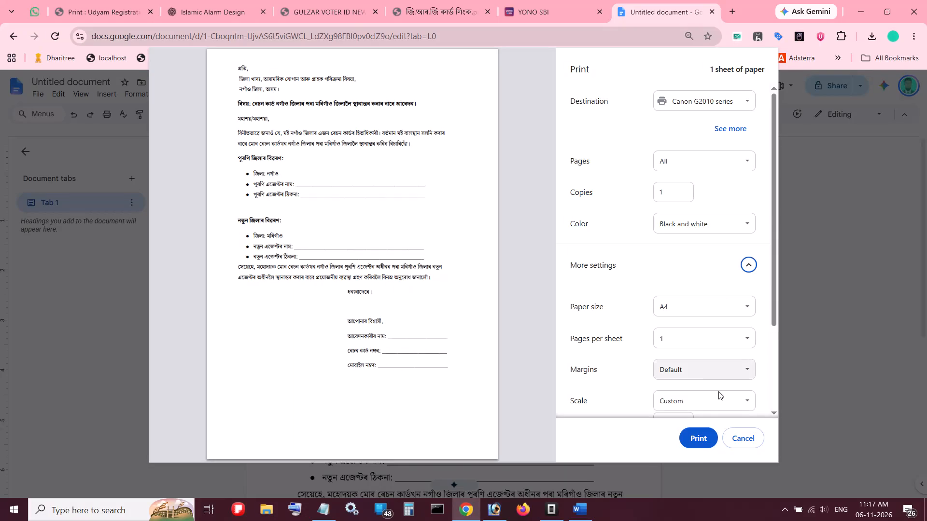
click(704, 402)
click(689, 420)
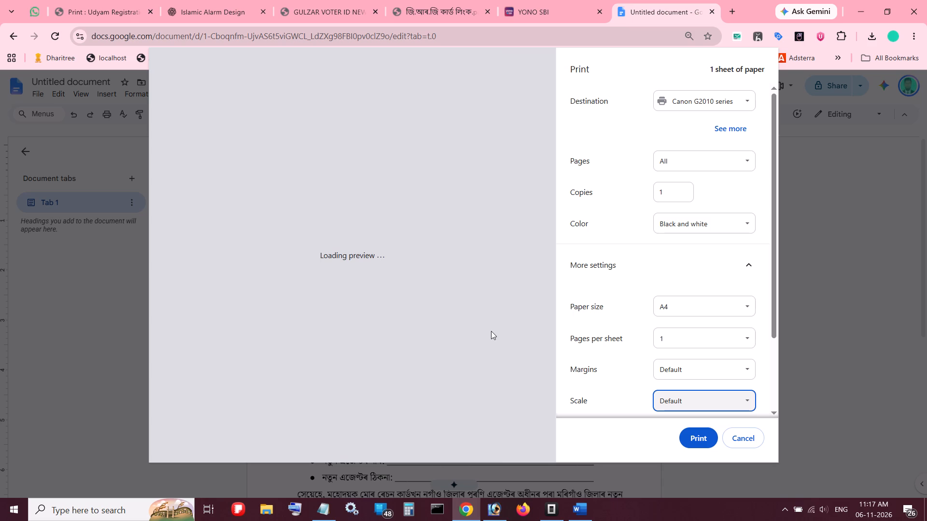
scroll(600, 347, down, 5)
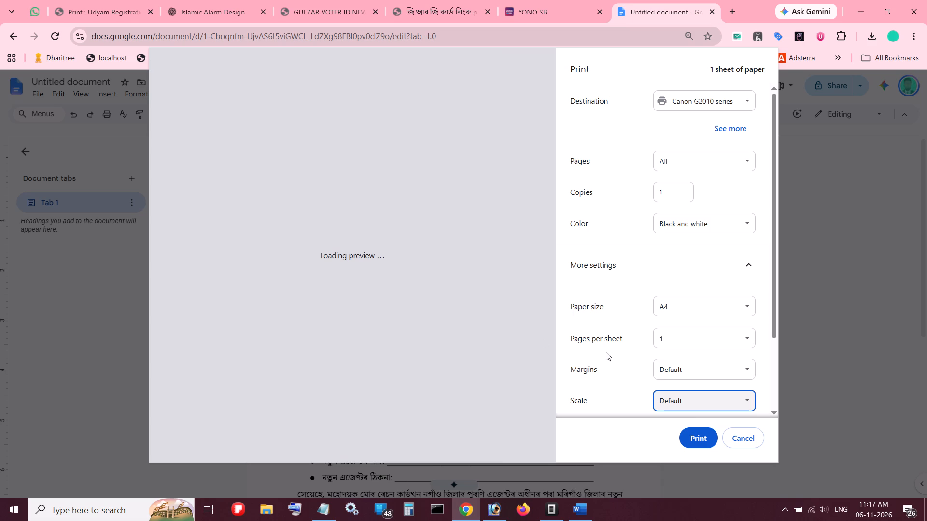
click(606, 352)
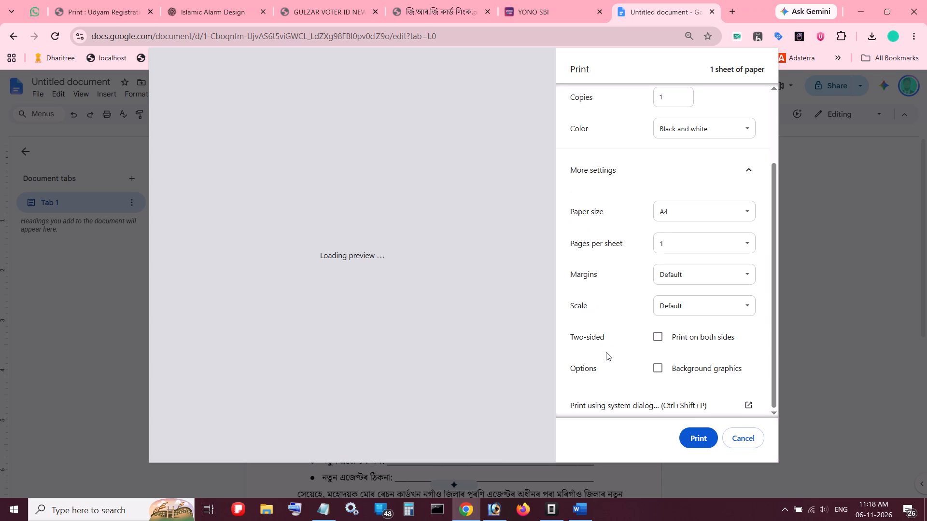
scroll(618, 325, up, 4)
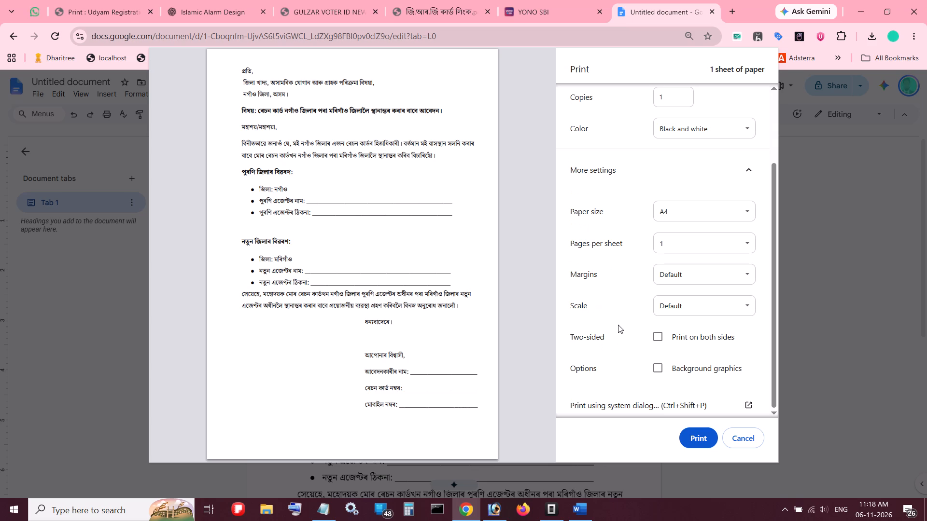
scroll(618, 325, up, 1)
Print the application in black and white on the Canon G2010 series printer.
click(696, 428)
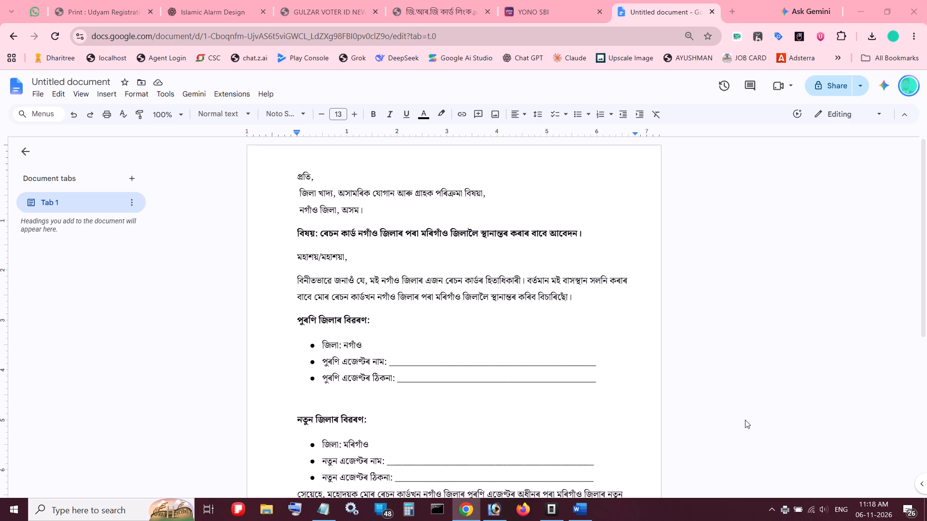
Open the Dharitree land records site in a new browser tab.
click(734, 0)
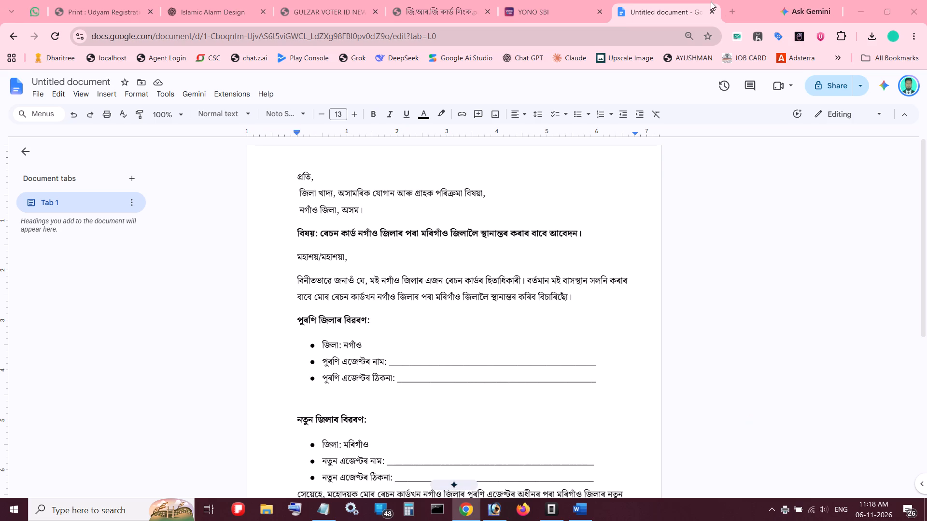
click(56, 66)
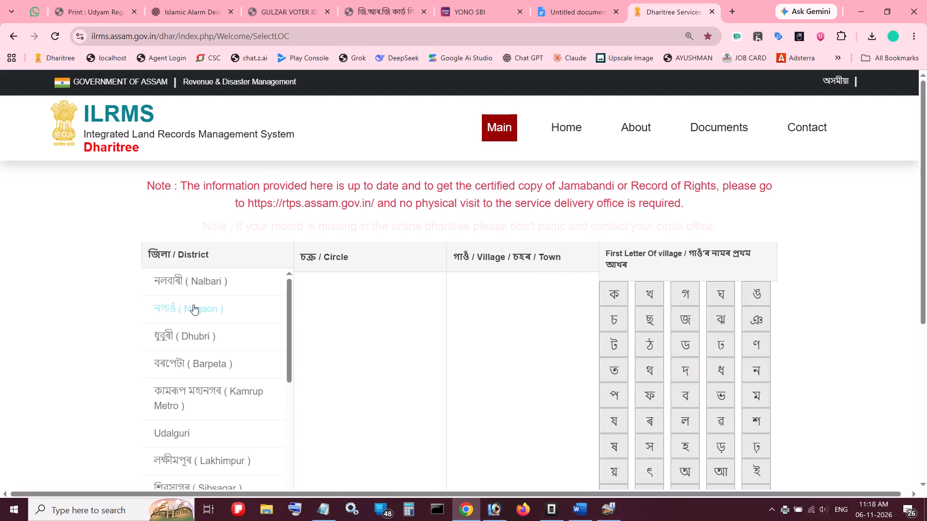
Select the district নগাওঁ (Nagaon), the circle ধিং and the village ধনিয়া ভেটি গাওঁ for the land record lookup.
click(194, 303)
click(334, 423)
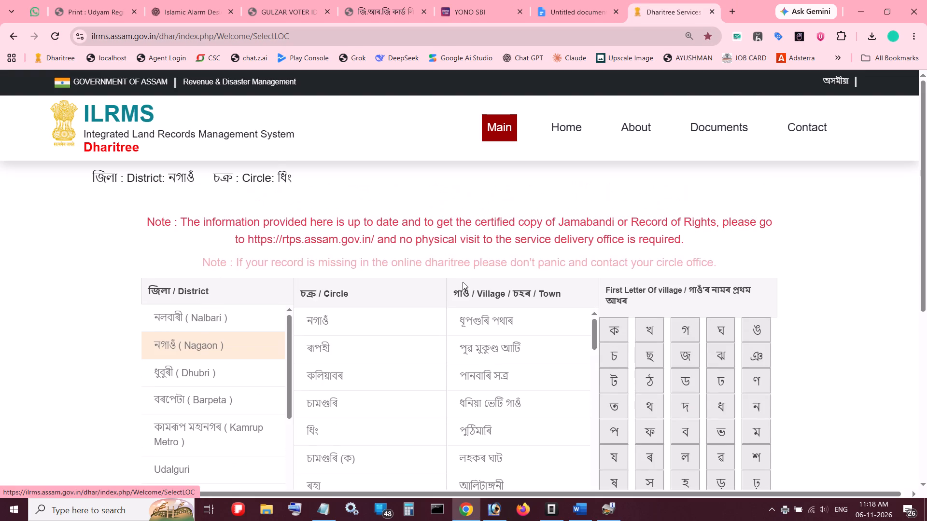
click(503, 399)
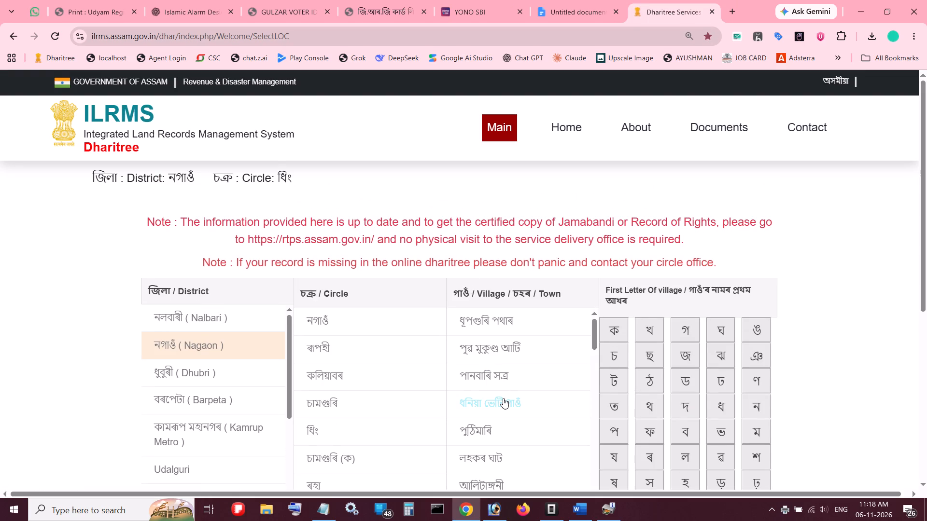
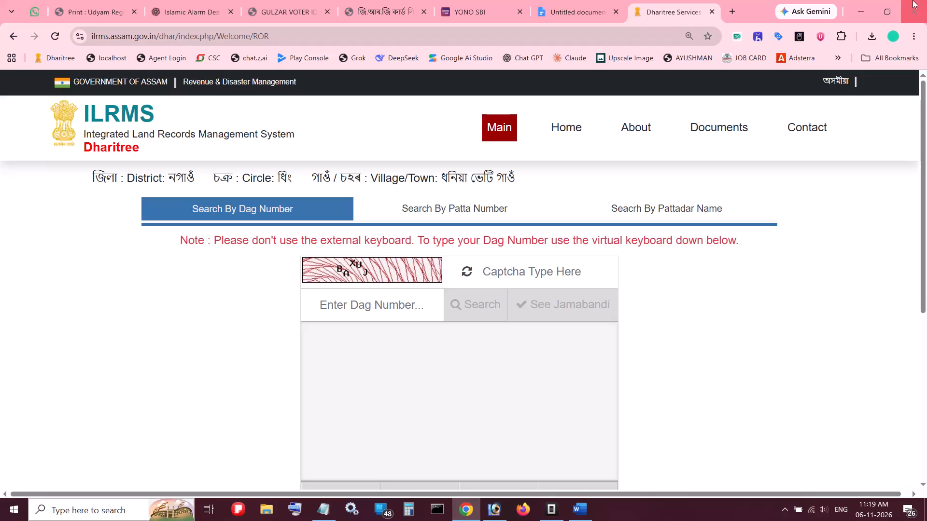
Return to the ration card application in Google Docs and delete "নগাঁও জিলাৰ পৰা মৰিগাঁও জিলালৈ" from the subject line.
click(393, 7)
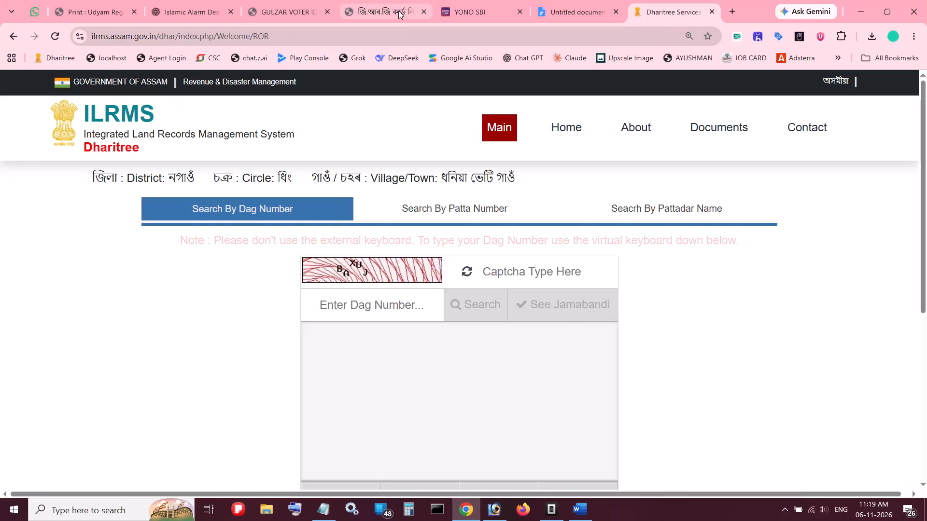
click(571, 6)
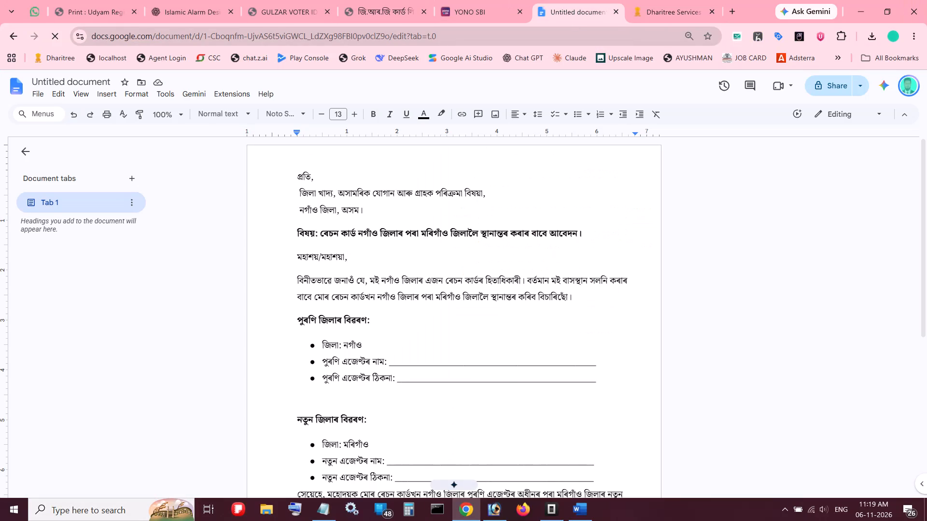
drag(357, 231, 477, 236)
key(BackSpace)
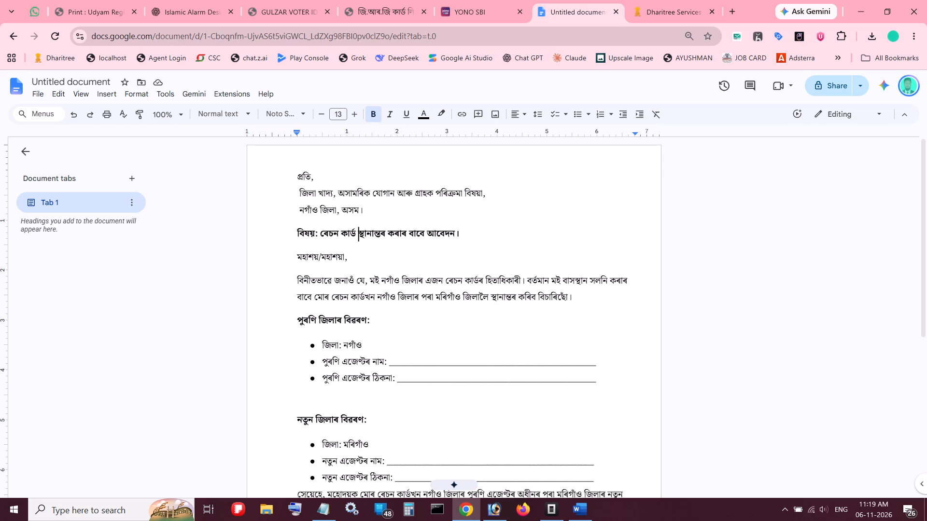
Delete "নগাঁও জিলাৰ পৰা মৰিগাঁও জিলালৈ" from the second line of the opening body paragraph.
drag(381, 278, 410, 280)
drag(410, 280, 422, 281)
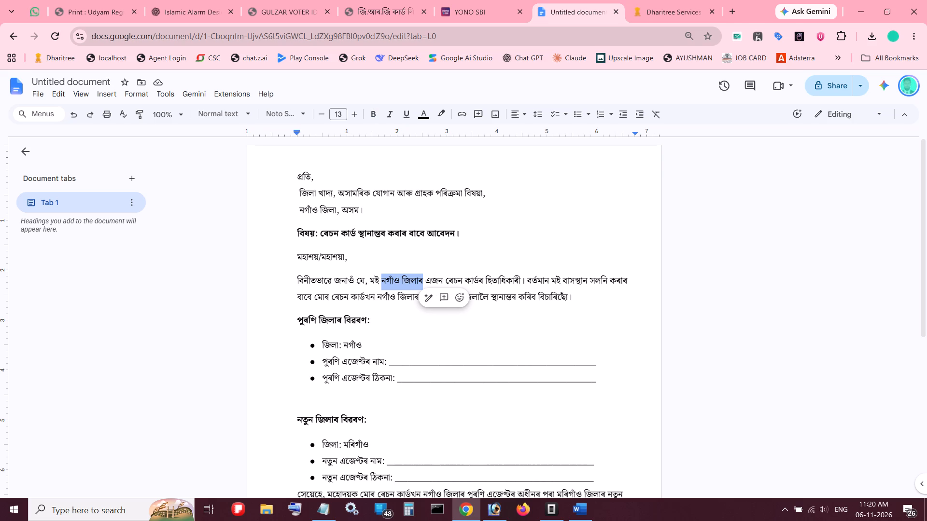
click(399, 301)
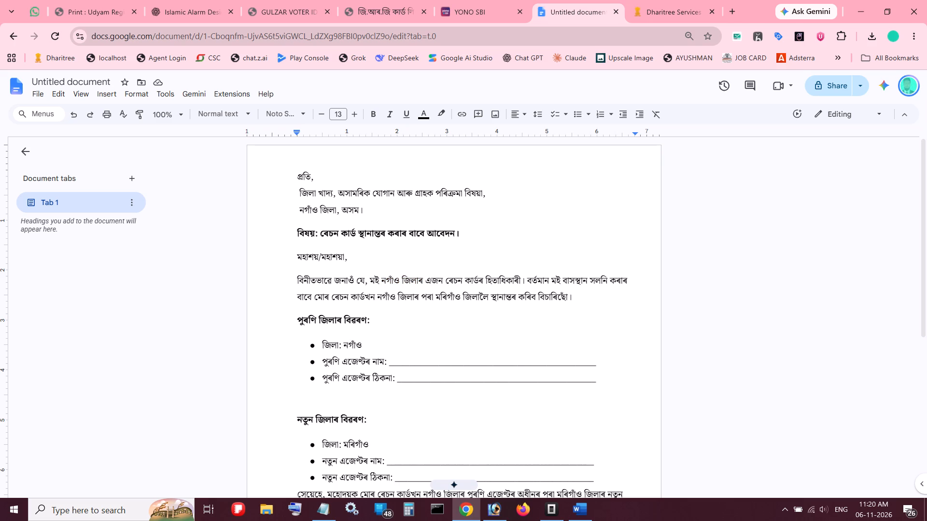
drag(377, 296, 415, 301)
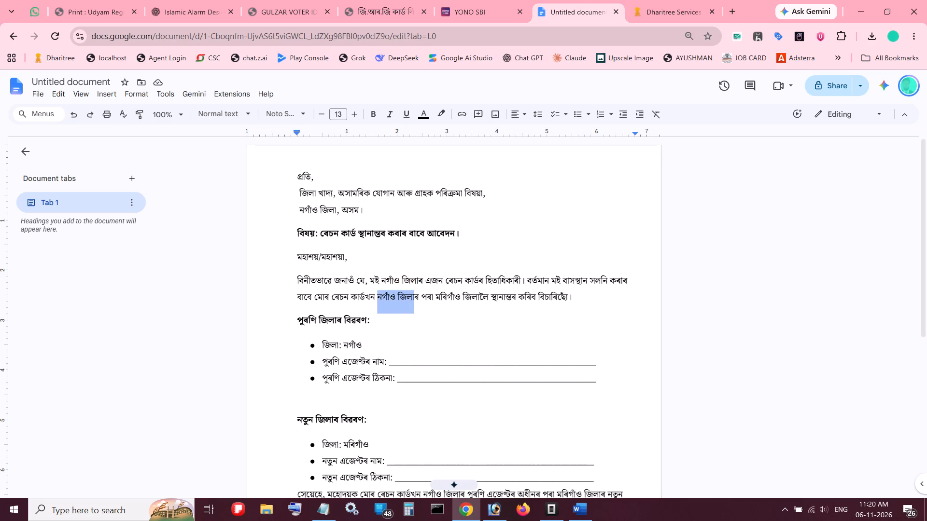
drag(415, 301, 486, 300)
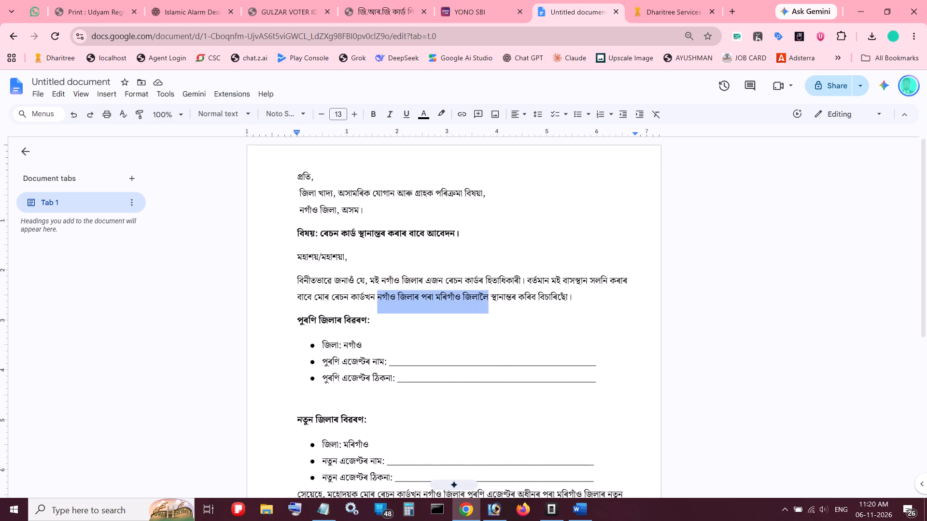
drag(486, 300, 487, 300)
key(BackSpace)
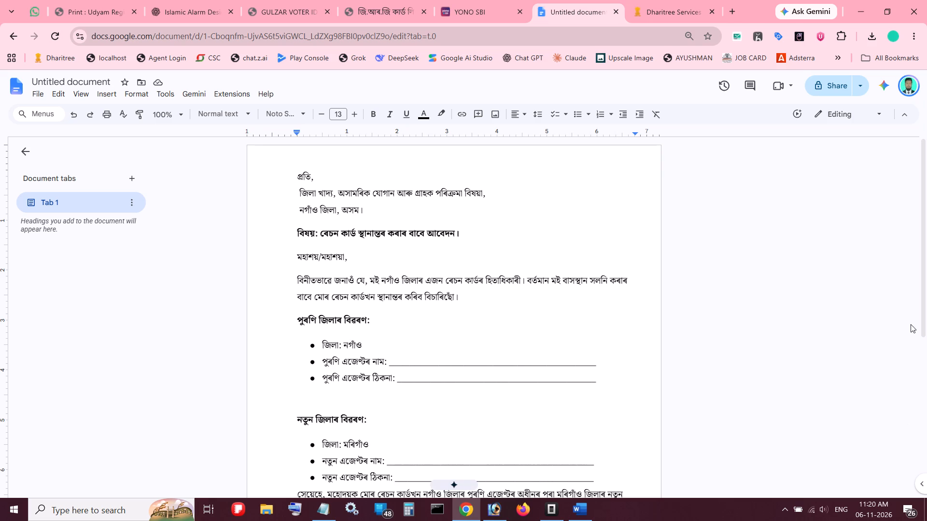
click(469, 298)
Replace the district under the new district details heading with নগাঁও, copied from the old district details.
scroll(578, 362, down, 2)
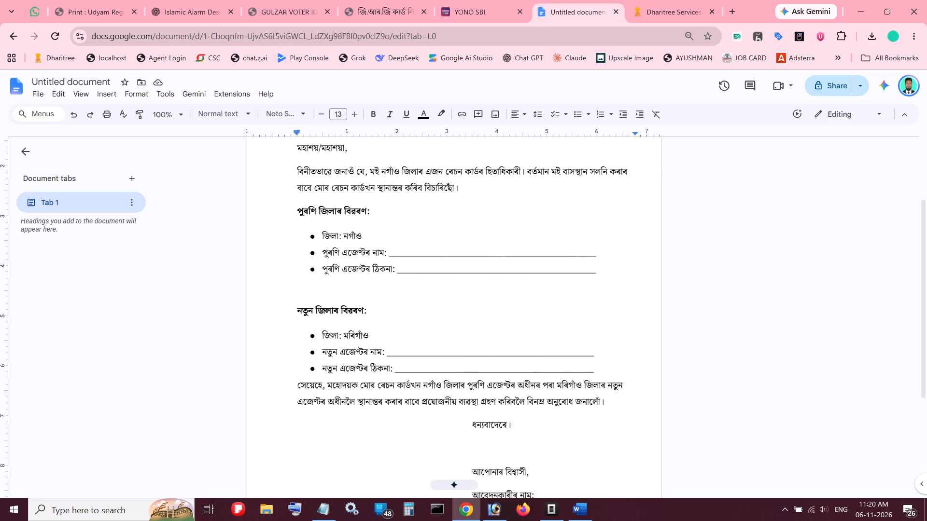
scroll(581, 365, up, 1)
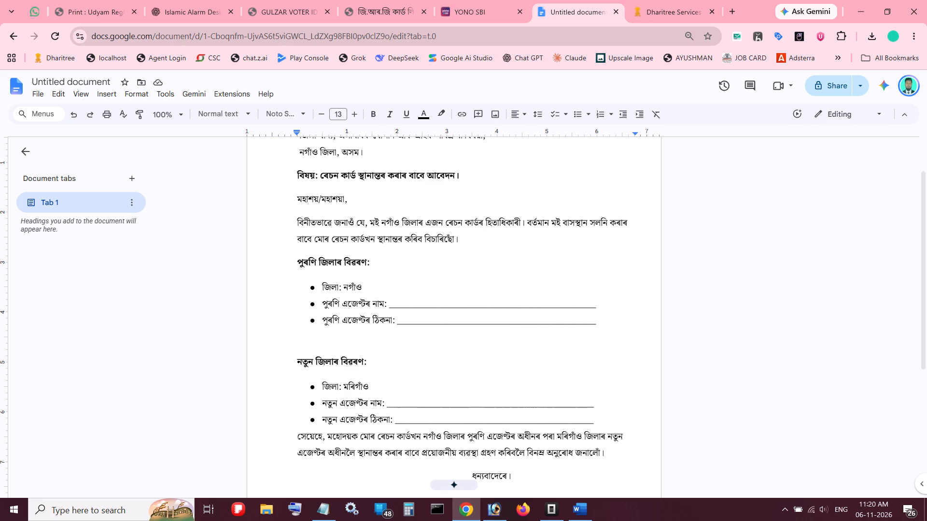
drag(371, 386, 346, 387)
drag(346, 387, 278, 387)
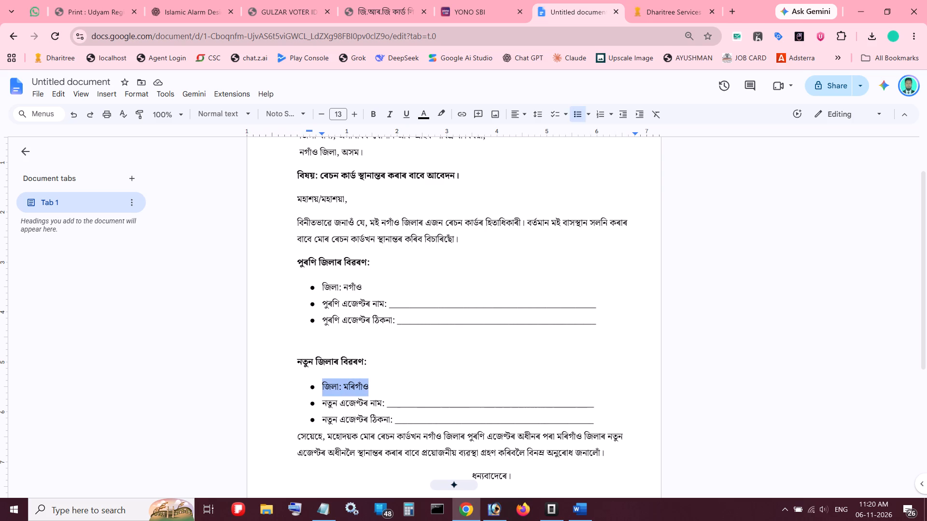
click(384, 379)
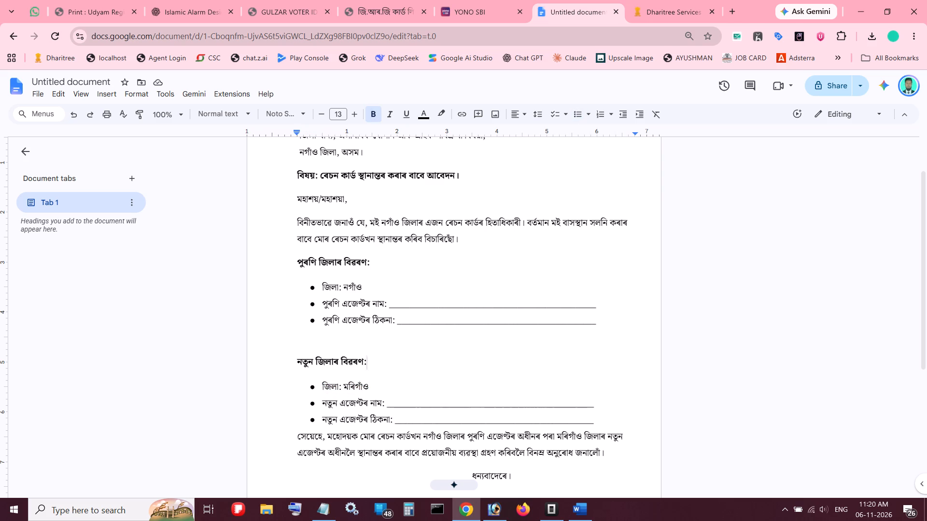
click(383, 387)
click(388, 388)
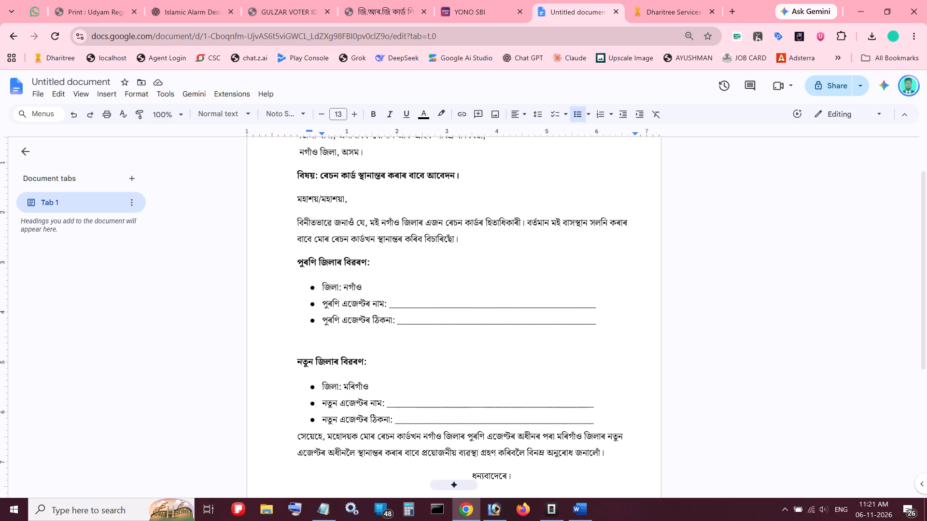
drag(361, 286, 343, 288)
key(ctrl+c)
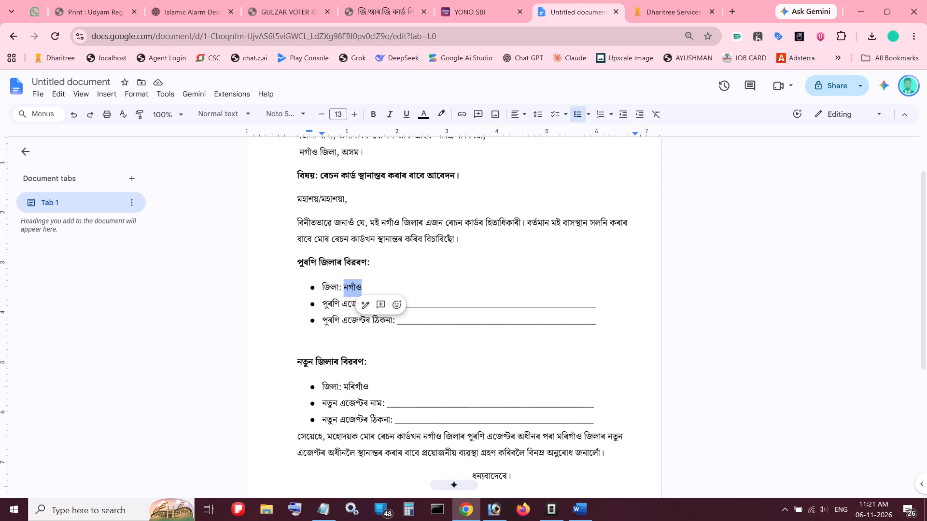
drag(373, 388, 346, 388)
key(ctrl+v)
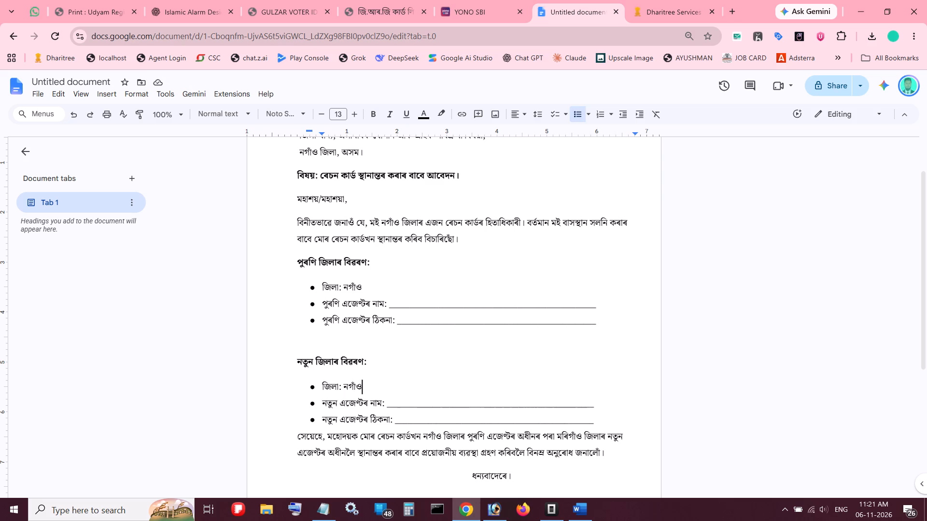
Delete the district phrases "মৰিগাঁও জিলাৰ" and "নগাঁও জিলাৰ" from the closing request paragraph.
drag(557, 436, 586, 435)
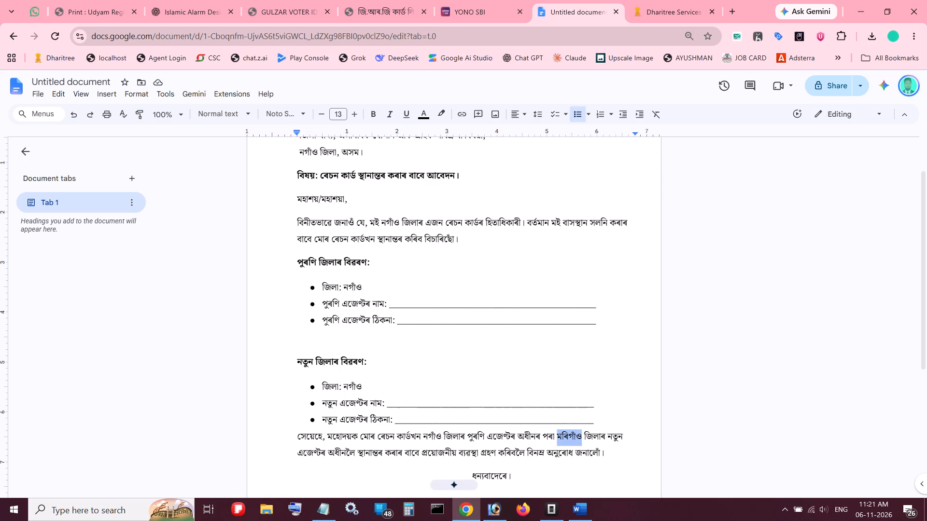
drag(586, 435, 605, 434)
key(BackSpace)
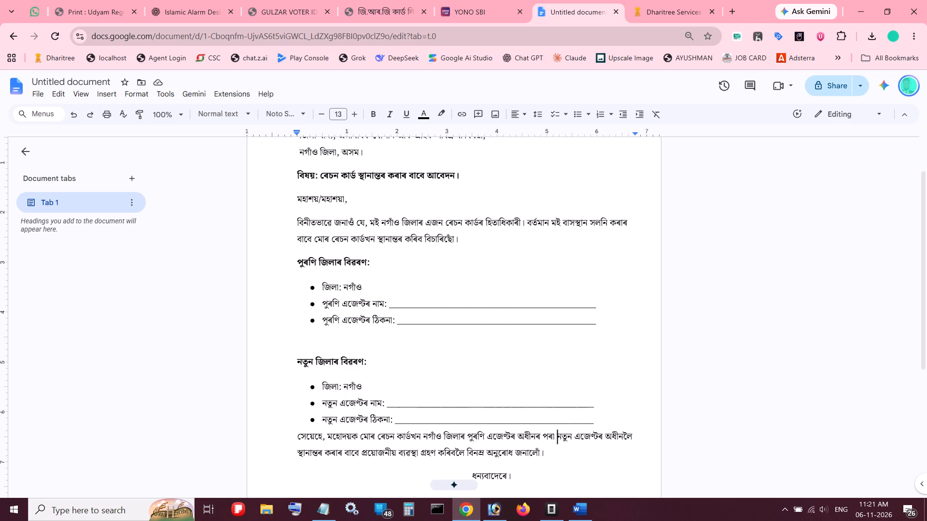
drag(464, 434, 432, 439)
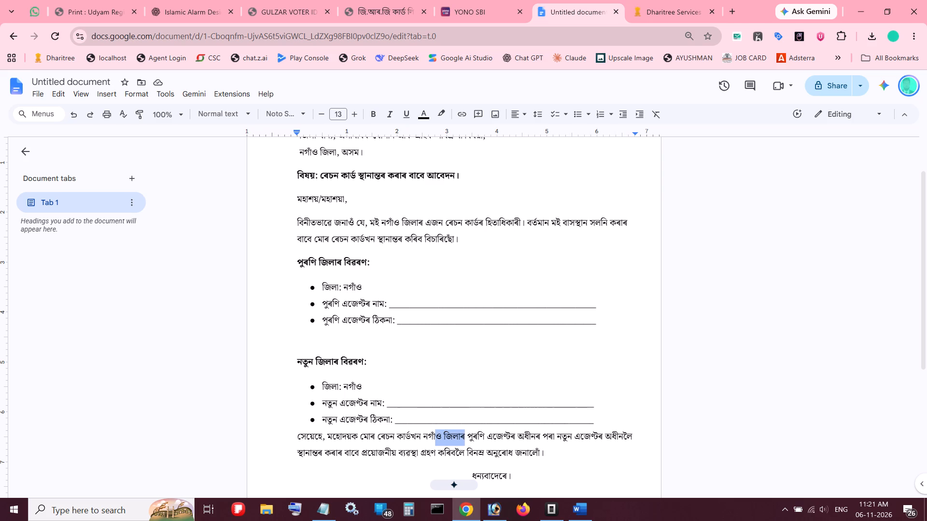
drag(432, 439, 424, 440)
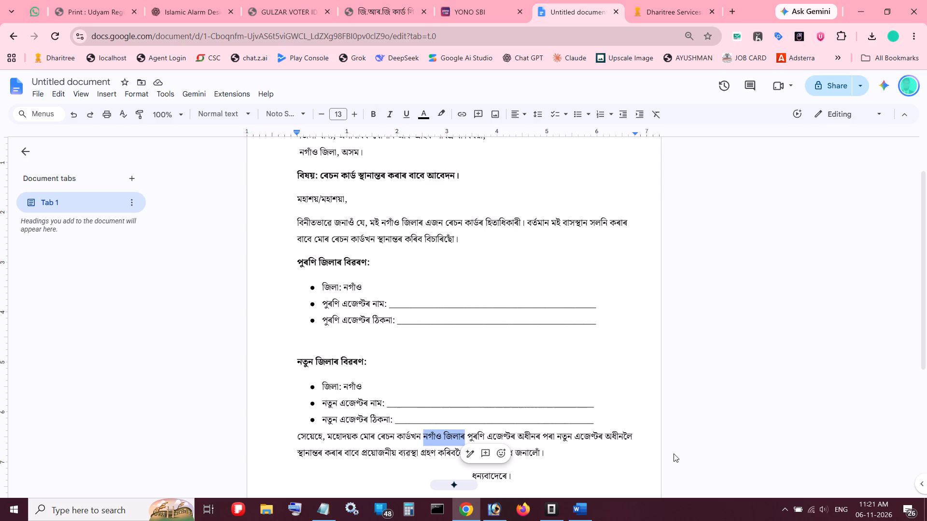
key(BackSpace)
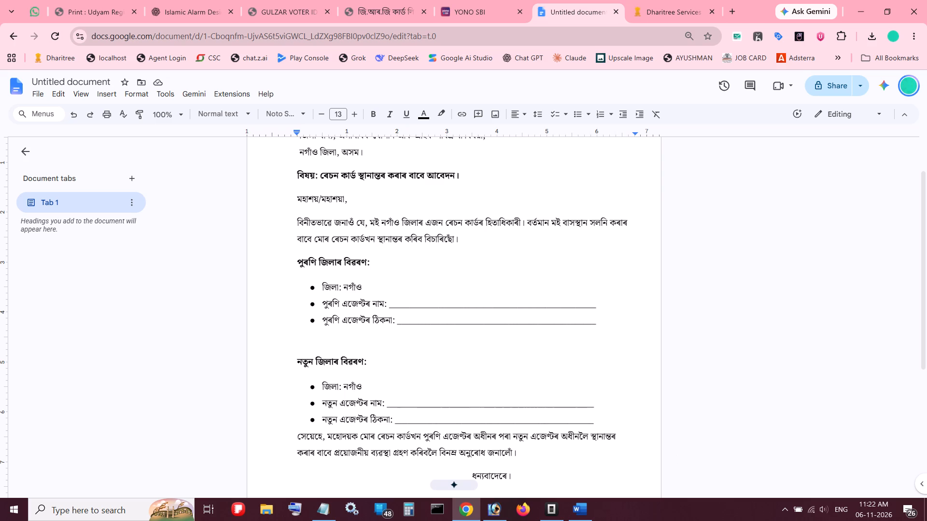
Review the whole edited application from the opening address to the applicant's signature fields.
scroll(552, 443, down, 1)
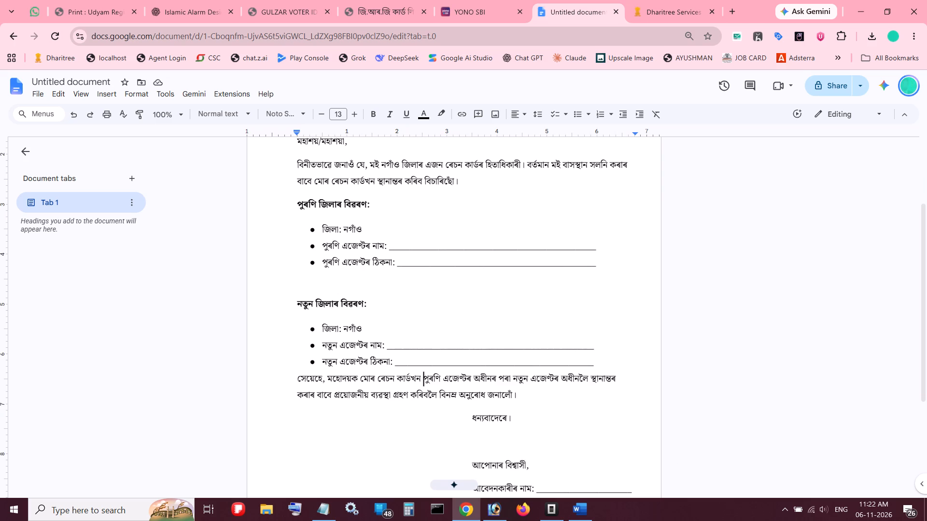
scroll(561, 441, up, 1)
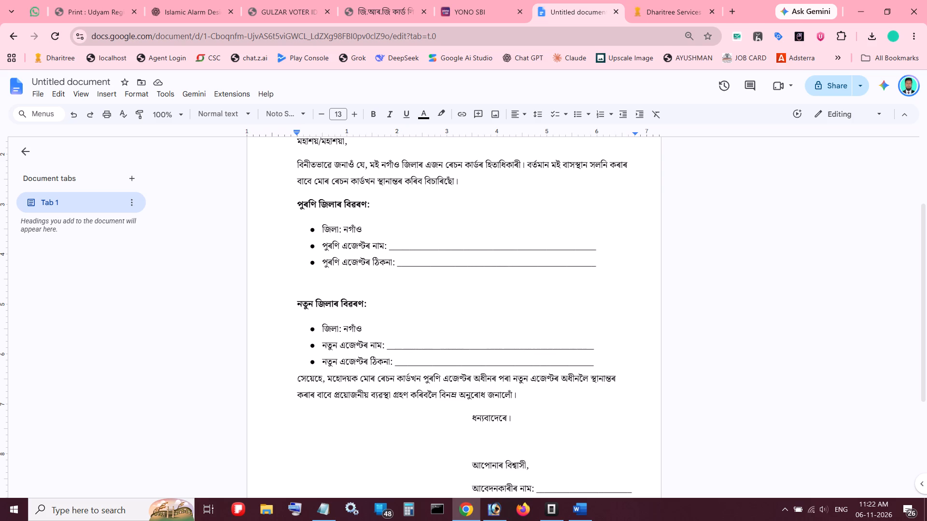
scroll(561, 441, up, 1)
scroll(561, 441, down, 3)
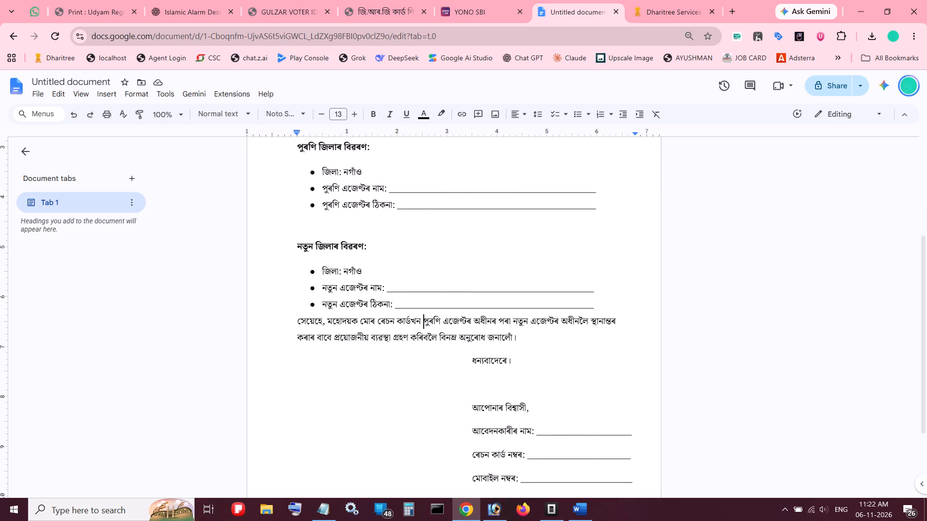
scroll(561, 441, down, 2)
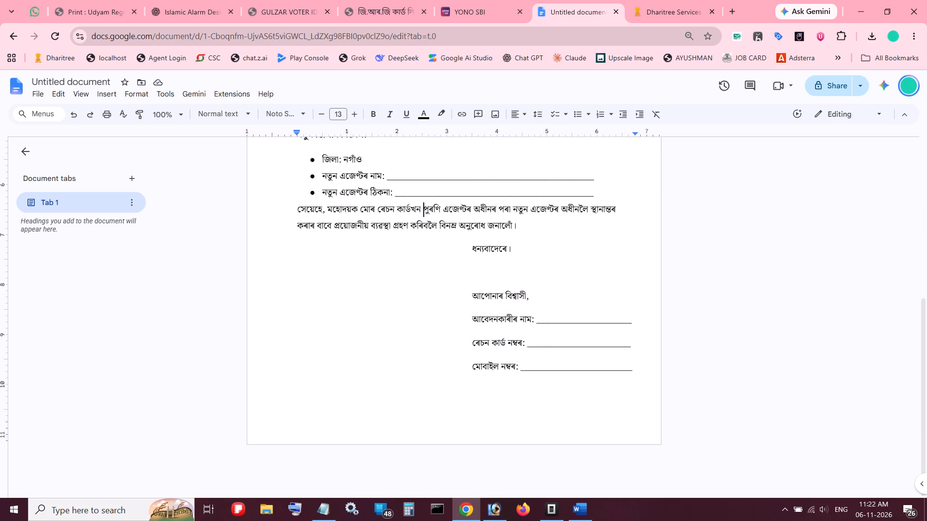
scroll(561, 441, down, 2)
scroll(561, 441, up, 2)
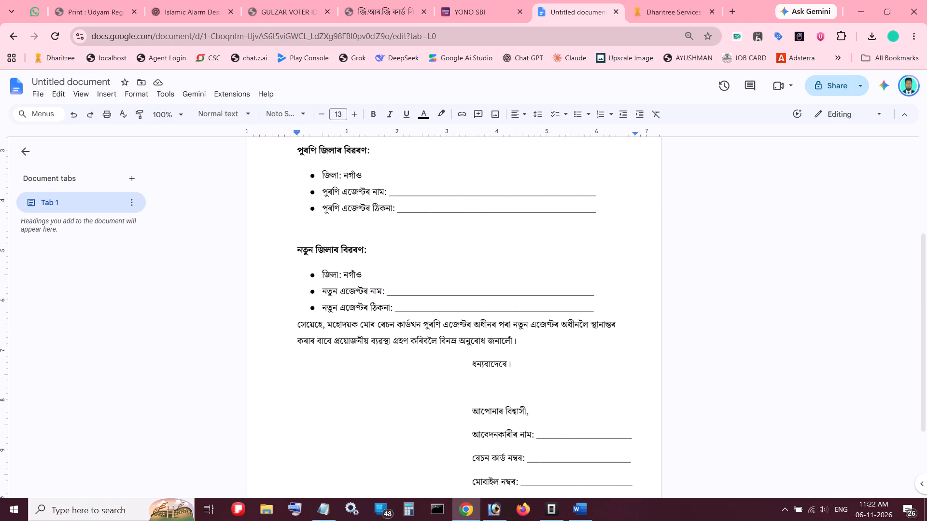
scroll(561, 441, up, 2)
scroll(545, 401, up, 4)
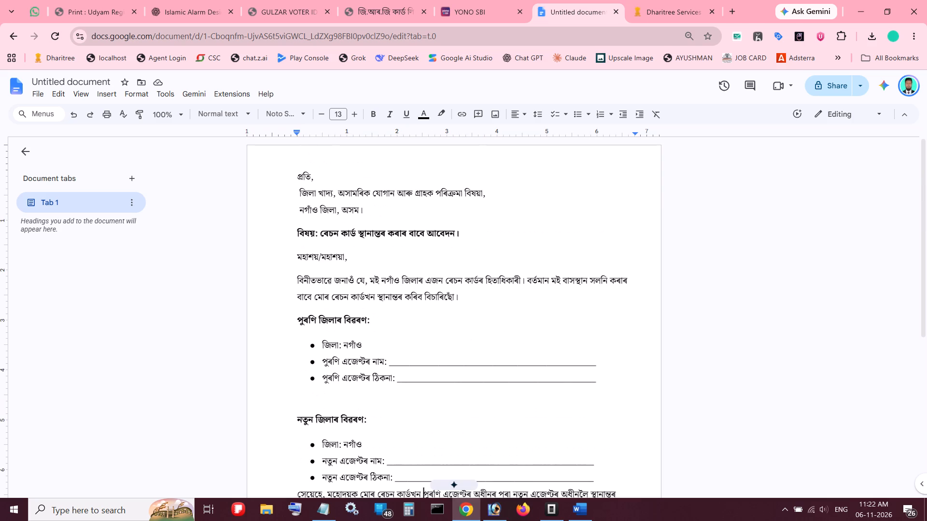
click(512, 353)
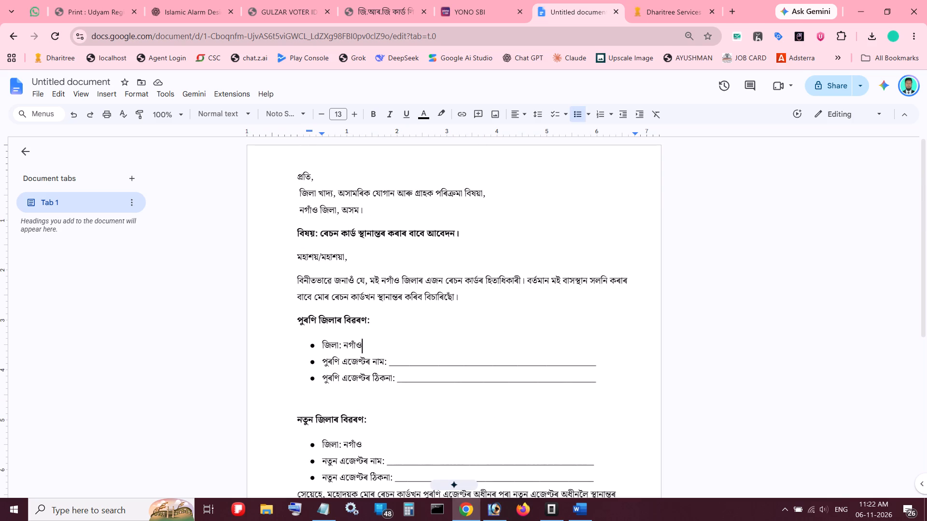
Print one copy of the revised application in black and white on the Canon G2010 series printer.
key(ctrl+p)
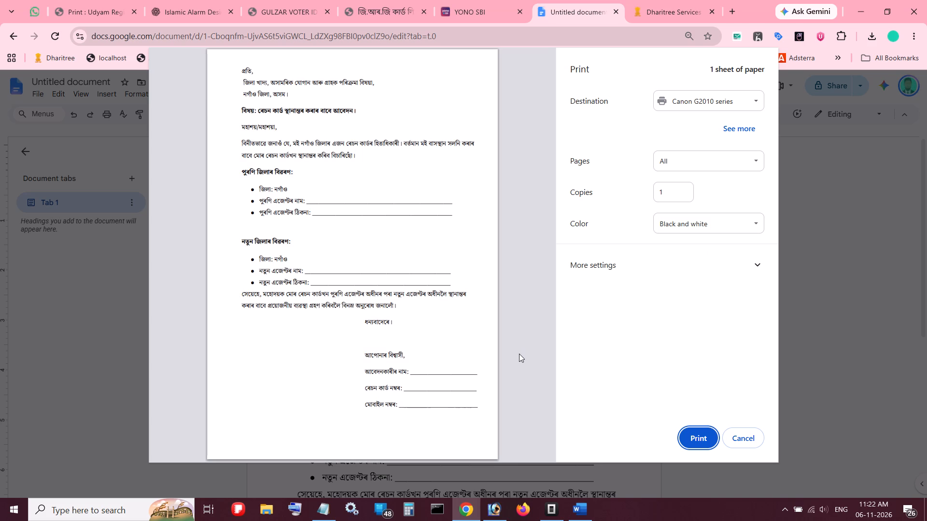
click(694, 439)
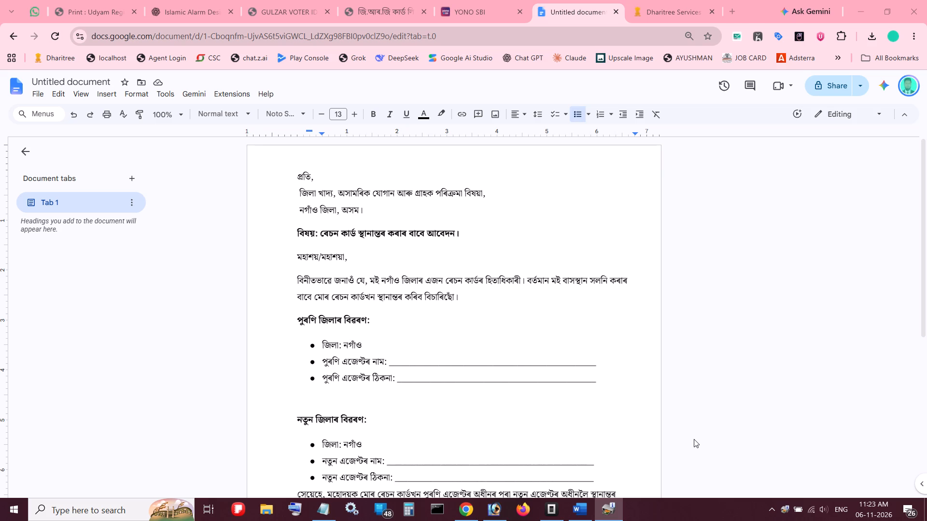
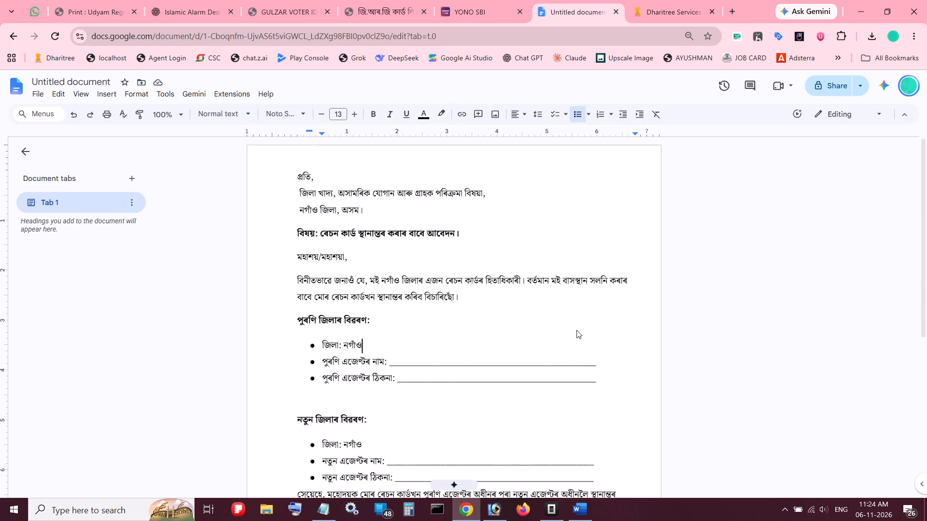
key(ctrl+p)
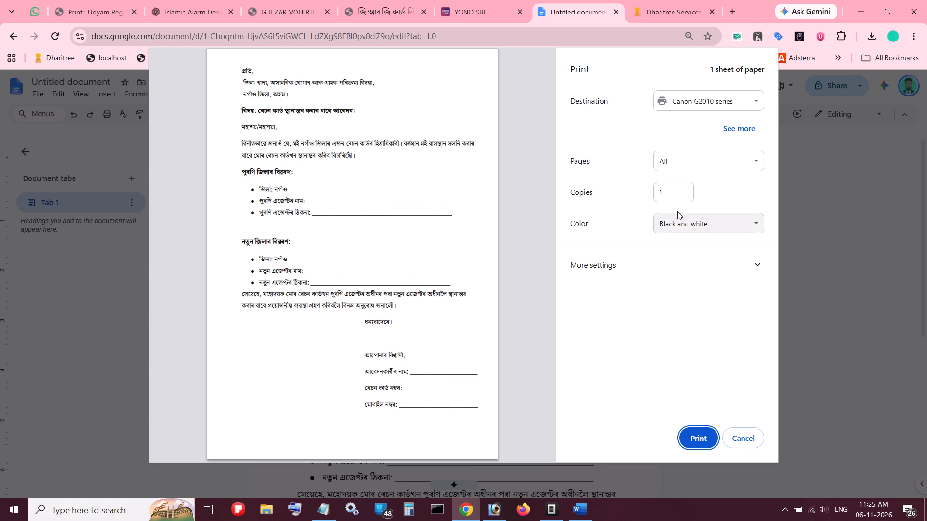
drag(670, 198, 649, 200)
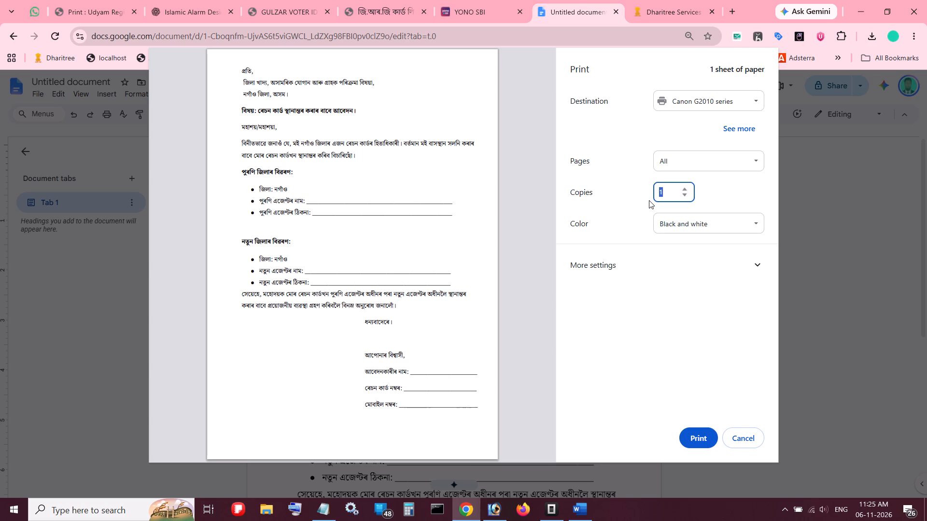
key(2)
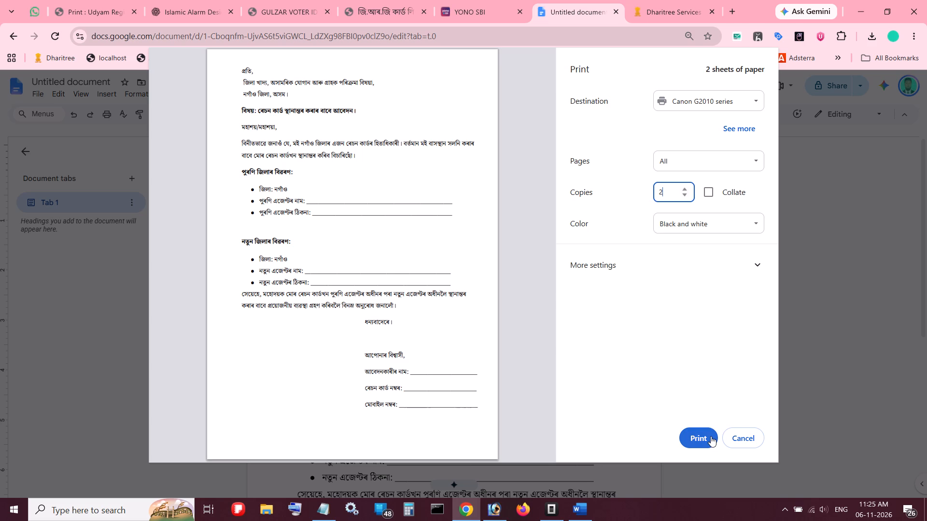
Send the two-copy black-and-white print job of the application to the Canon G2010 series printer.
click(703, 437)
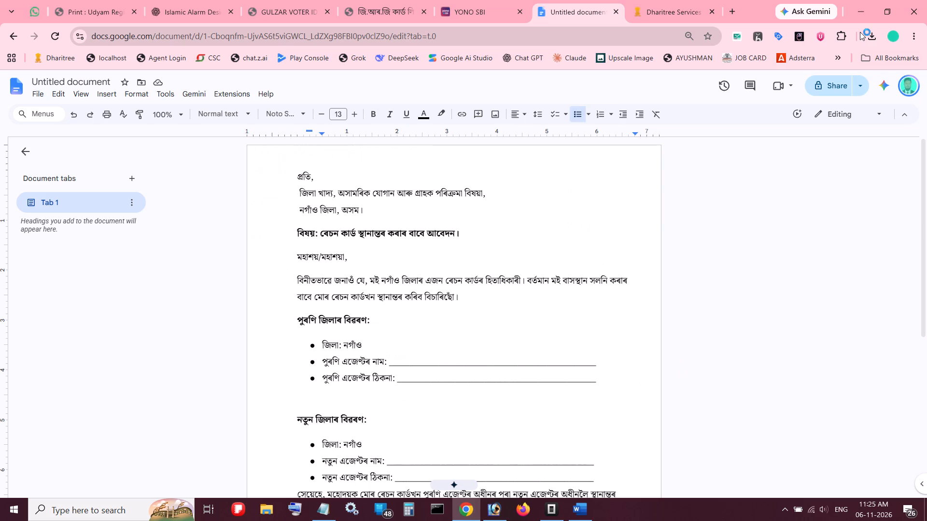
Switch to OpenCode and check the Android debug build status in the NoorAlarmExpo session.
click(865, 13)
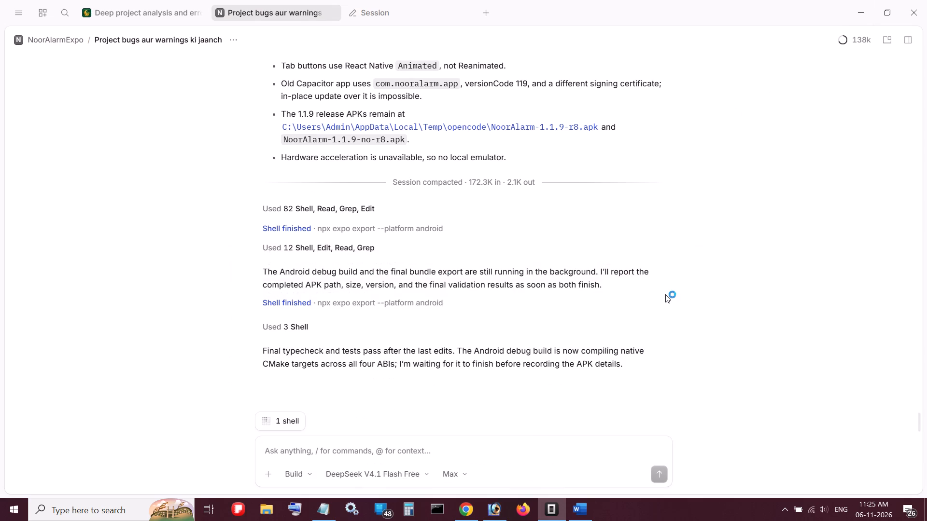
scroll(584, 326, up, 3)
scroll(583, 333, down, 10)
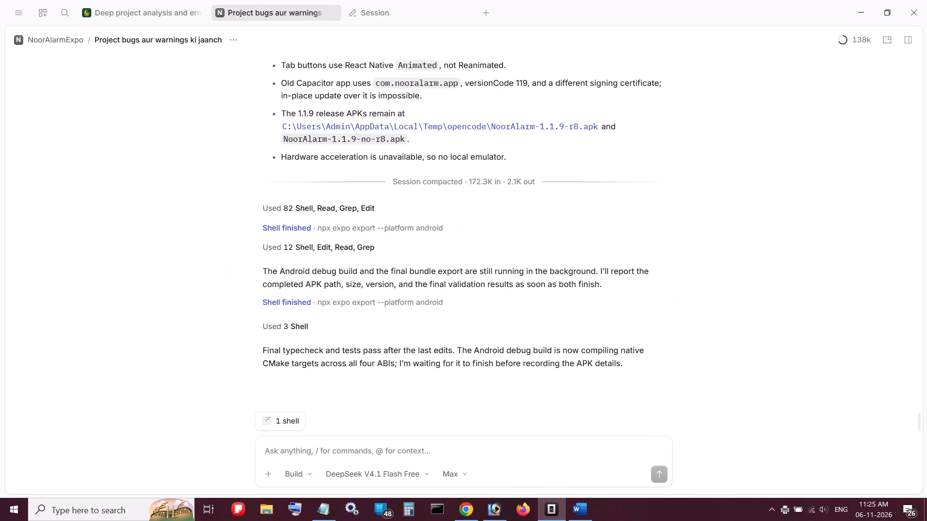
Minimize the OpenCode, Word and Notepad windows to reveal the desktop.
click(866, 11)
click(865, 2)
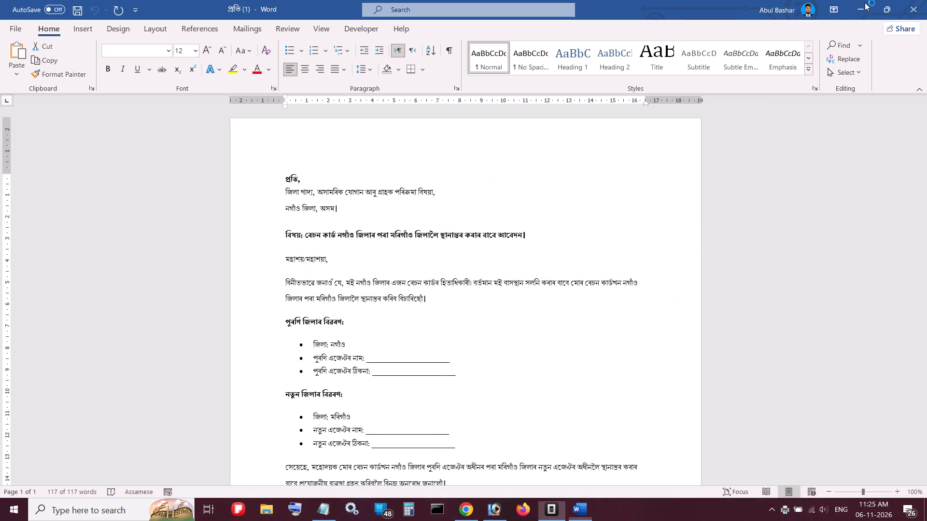
click(615, 167)
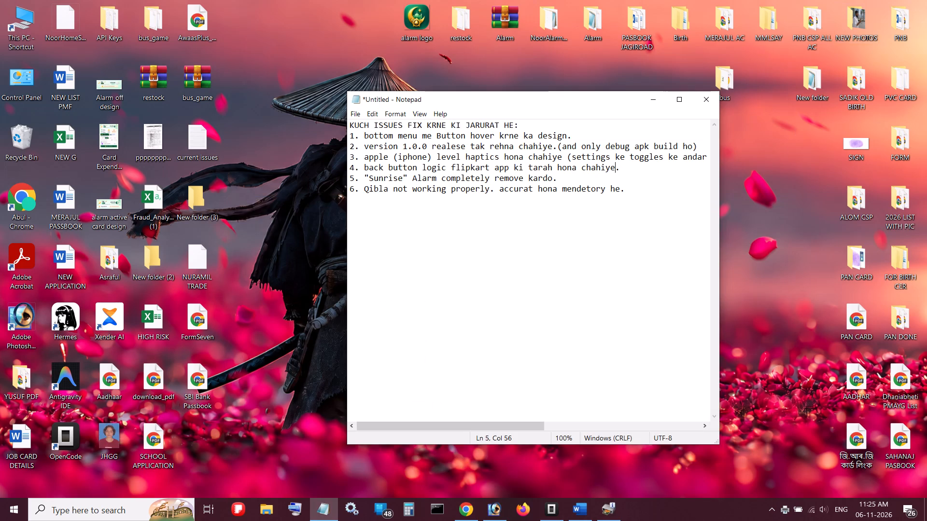
click(651, 101)
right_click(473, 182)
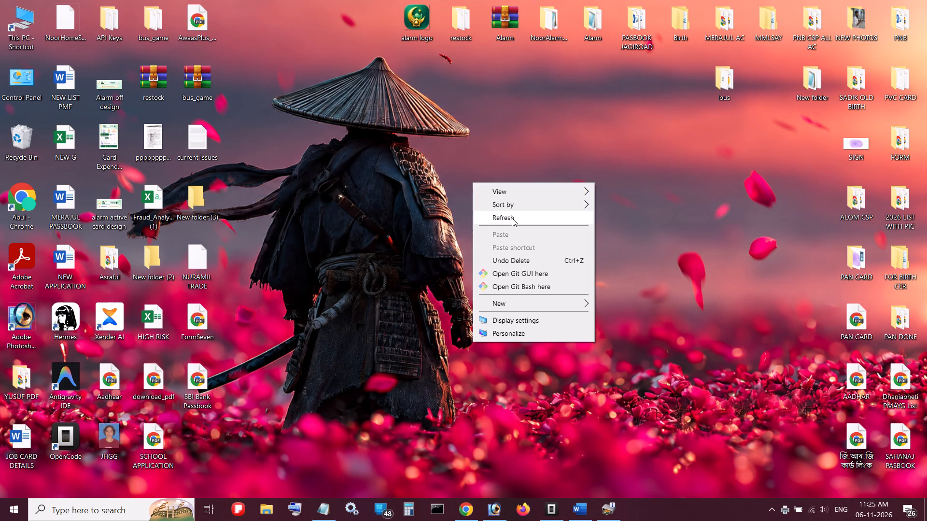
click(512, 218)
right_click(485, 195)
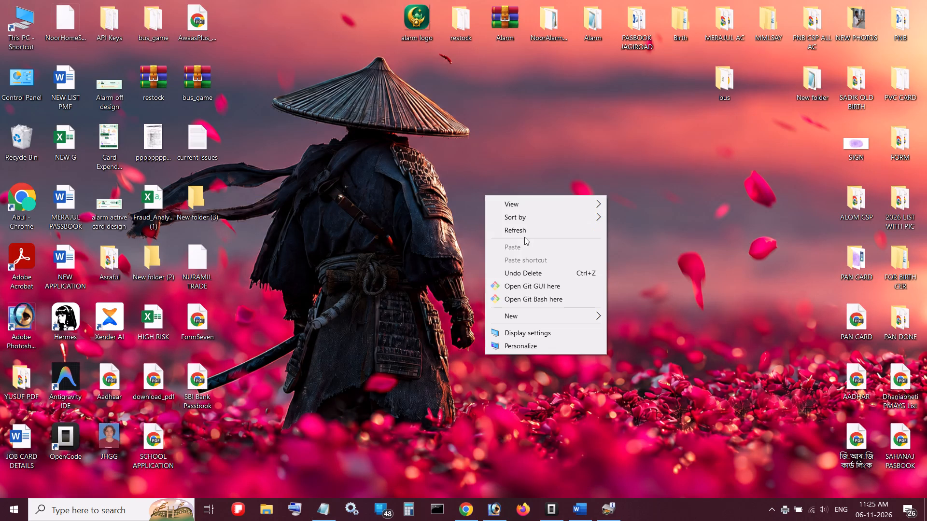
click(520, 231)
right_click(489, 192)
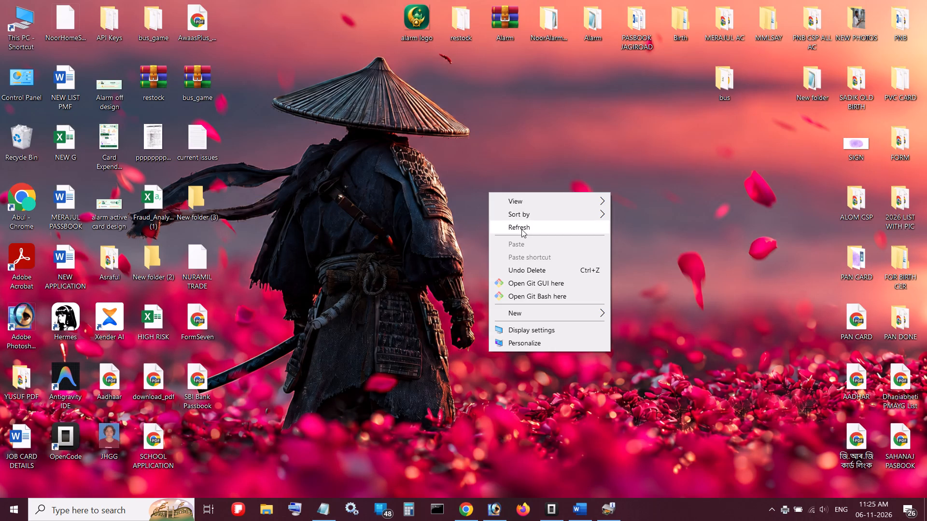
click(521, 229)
Switch to Chrome and return to the ration card transfer application in Google Docs.
click(473, 517)
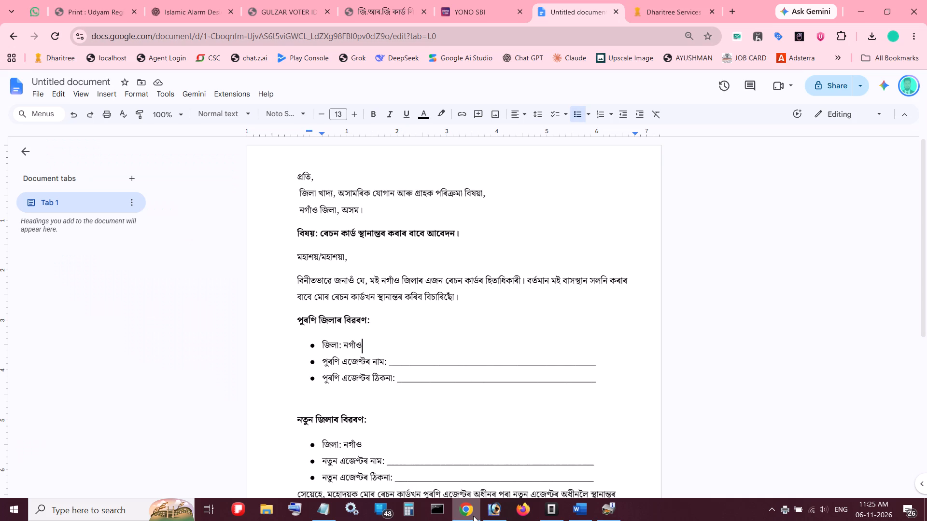